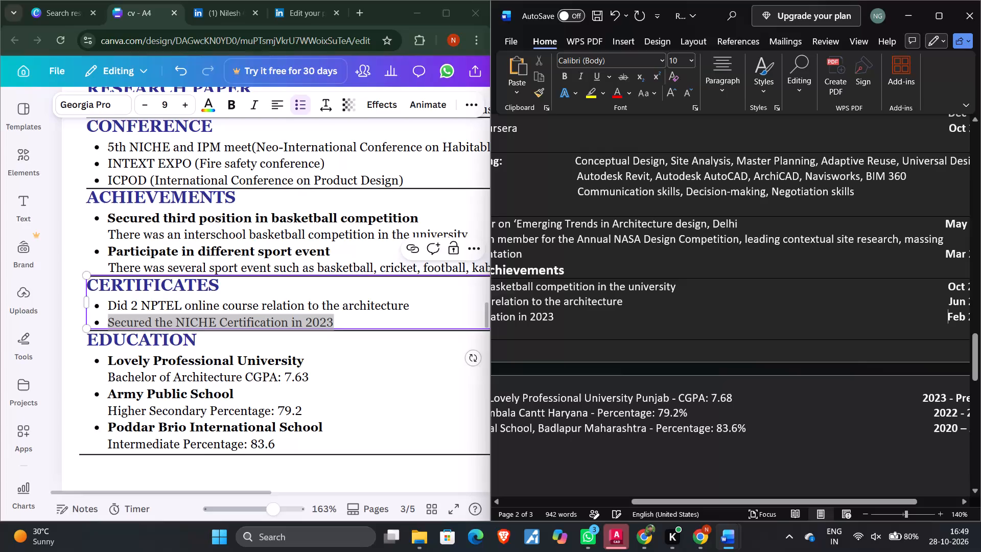
Compare the Canva CV's Conference, Achievements and Research Paper sections with the Word resume's activities and achievements sections.
{"action": "left_click", "coordinate": [725, 347]}
{"action": "scroll", "coordinate": [725, 348], "scroll_direction": "down", "scroll_amount": 6, "text": "ctrl"}
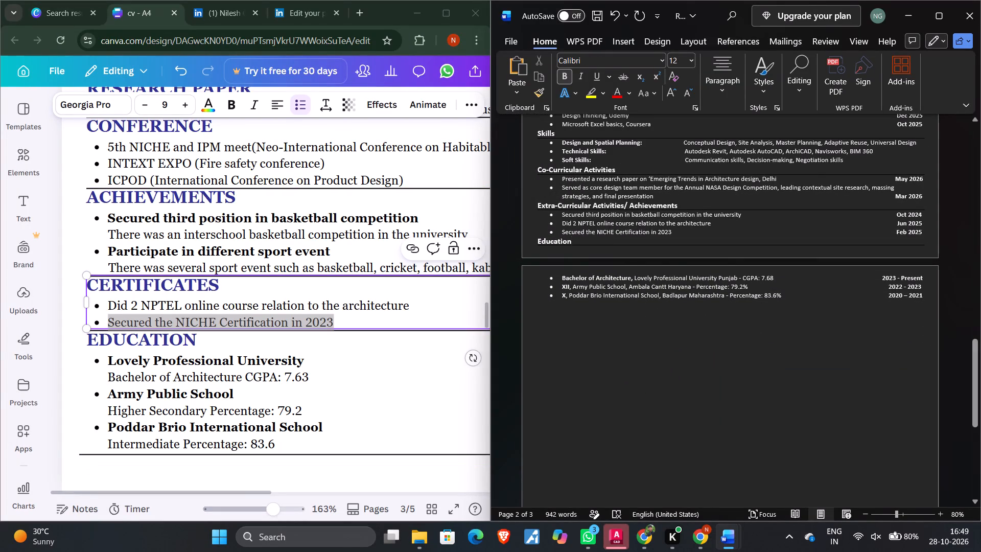
{"action": "scroll", "coordinate": [250, 285], "scroll_direction": "up", "scroll_amount": 1}
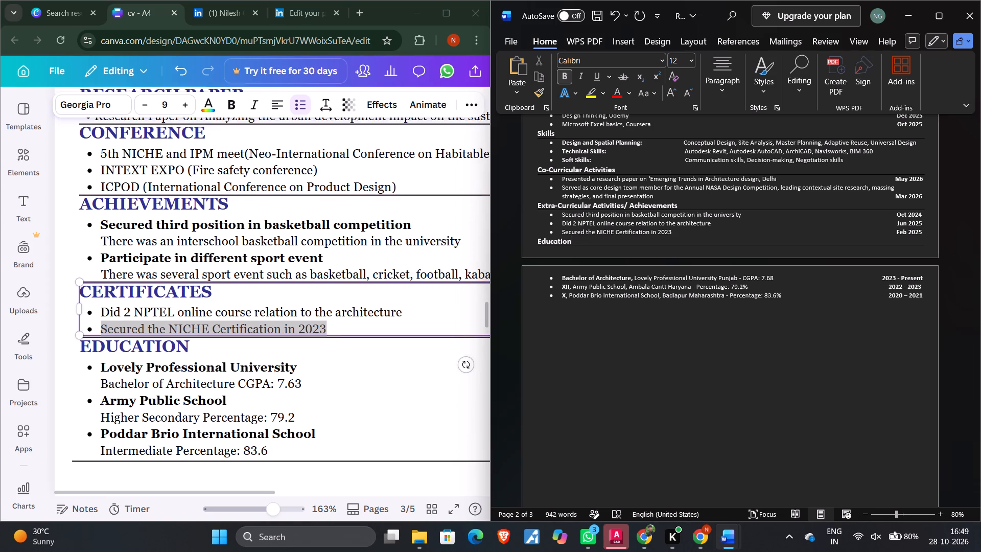
{"action": "scroll", "coordinate": [250, 285], "scroll_direction": "up", "scroll_amount": 2}
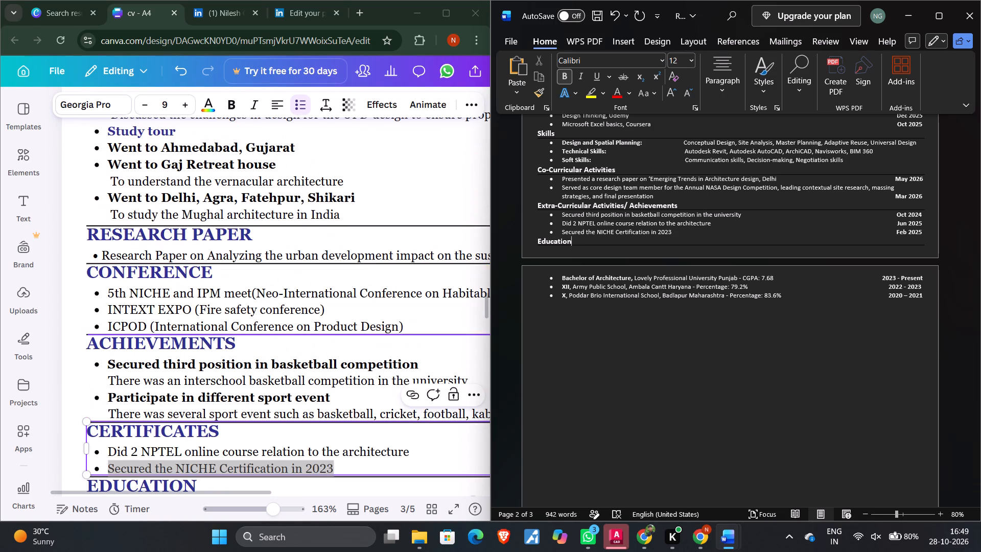
{"action": "left_click", "coordinate": [293, 275]}
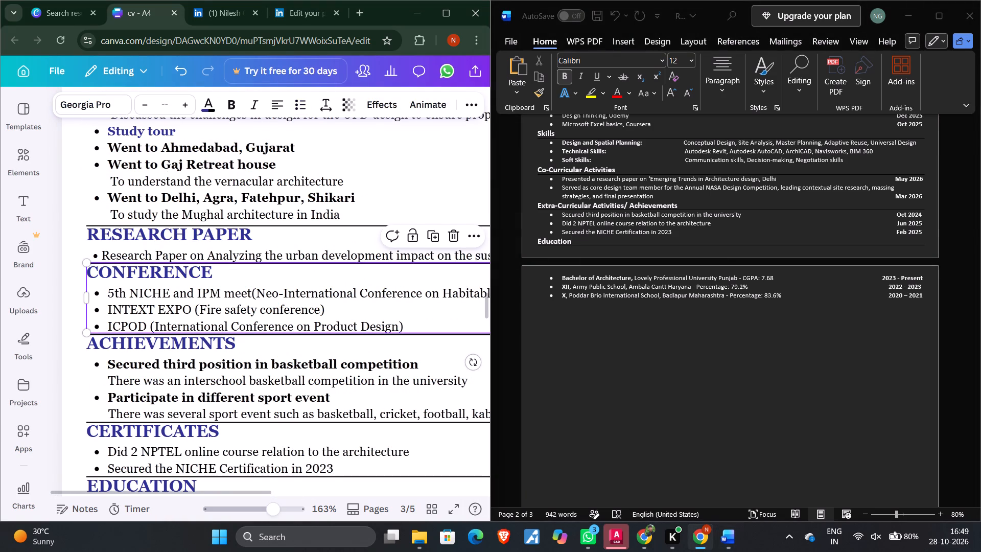
{"action": "left_click", "coordinate": [297, 275]}
{"action": "left_click", "coordinate": [263, 275]}
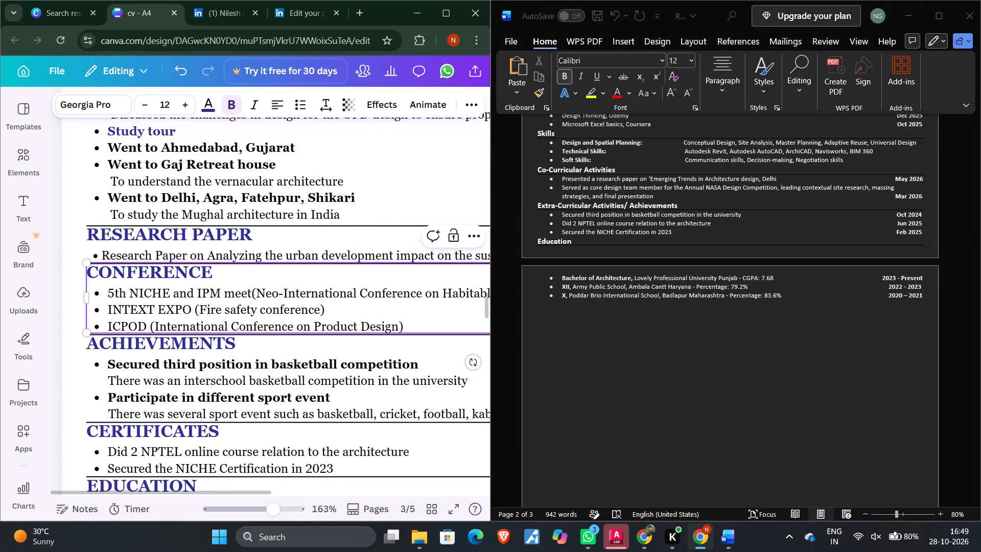
{"action": "scroll", "coordinate": [334, 266], "scroll_direction": "left", "scroll_amount": 4}
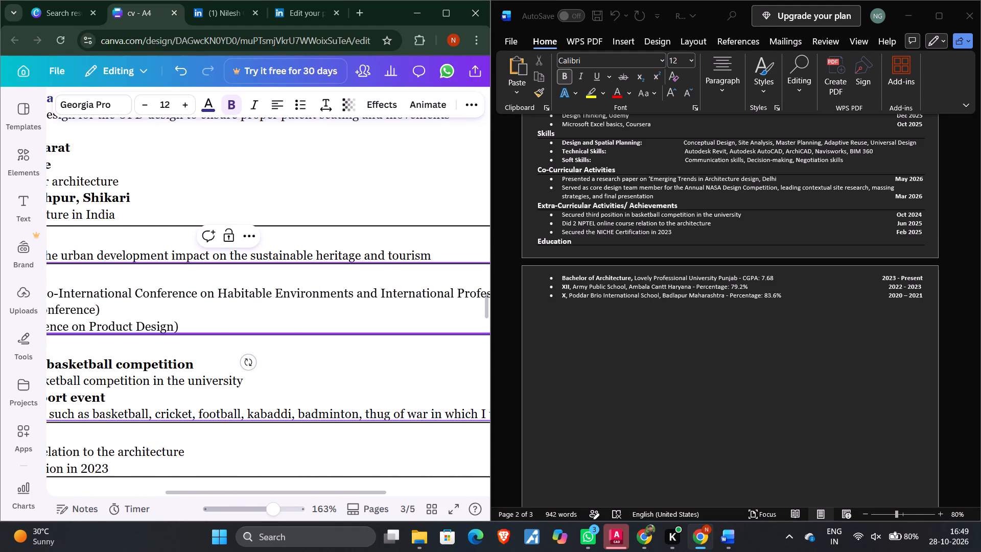
{"action": "scroll", "coordinate": [420, 351], "scroll_direction": "right", "scroll_amount": 4}
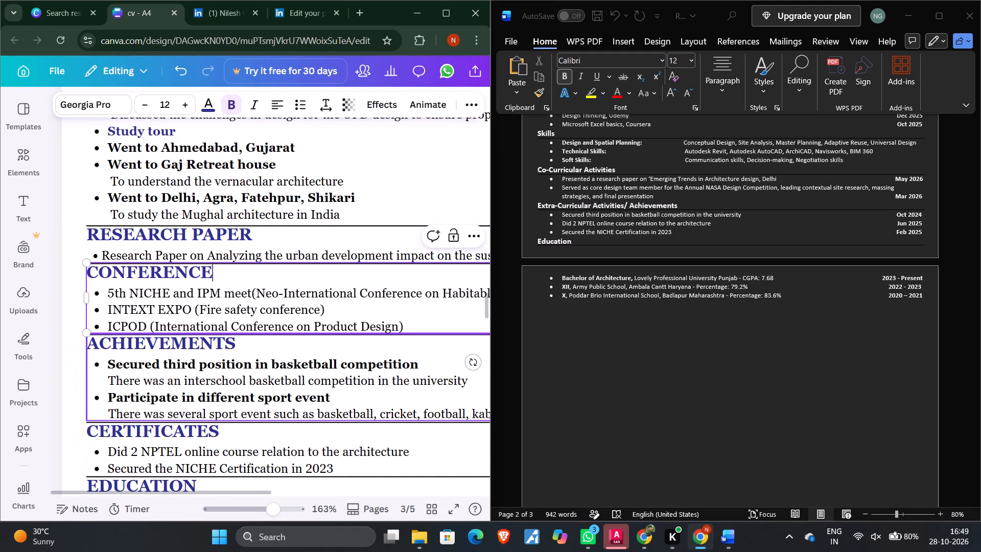
{"action": "left_click", "coordinate": [607, 176]}
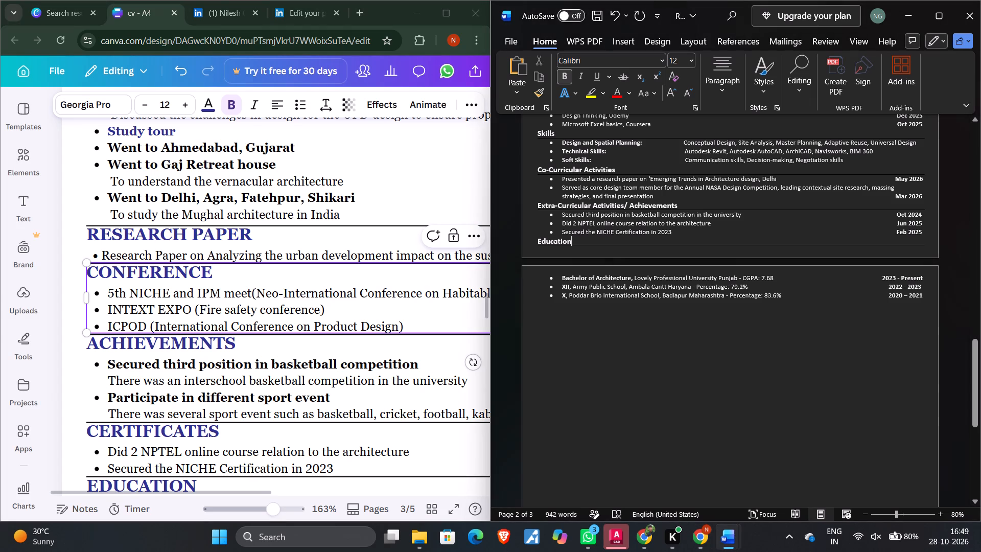
{"action": "scroll", "coordinate": [656, 223], "scroll_direction": "up", "scroll_amount": 8, "text": "ctrl"}
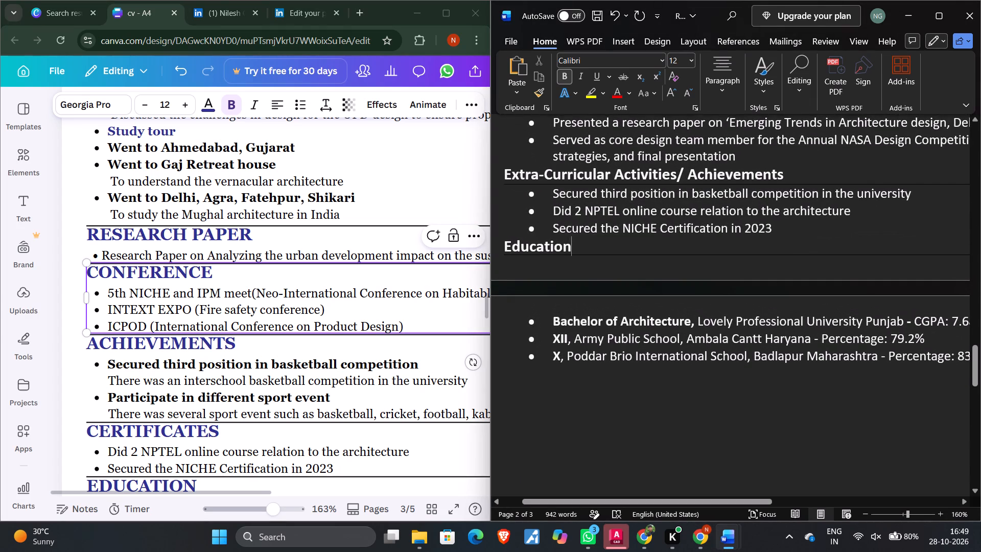
{"action": "scroll", "coordinate": [609, 200], "scroll_direction": "up", "scroll_amount": 1}
In the Canva CV, copy the Research Paper bullet from "Research Paper on Analyzing" through "tourism", without its date.
{"action": "left_click", "coordinate": [176, 244]}
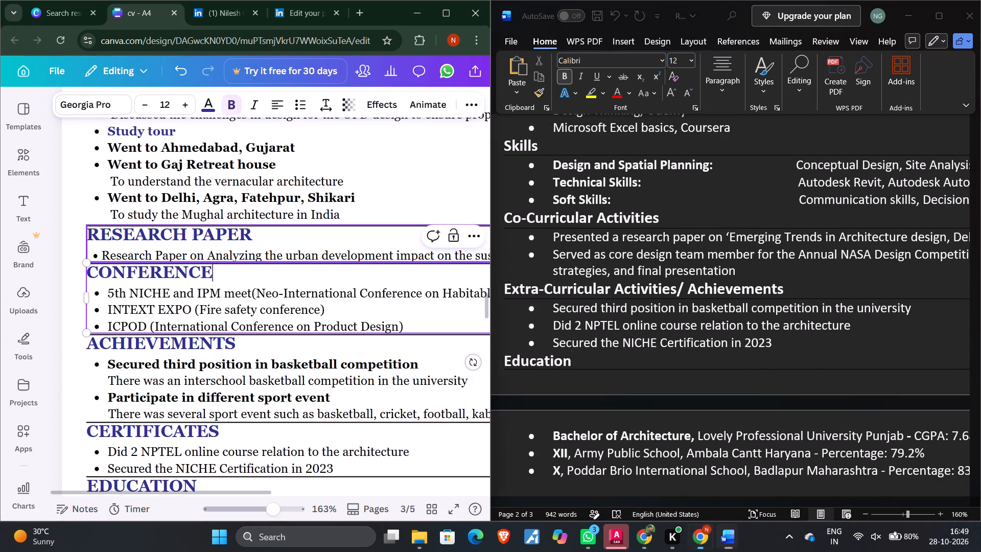
{"action": "left_click", "coordinate": [102, 249]}
{"action": "left_click_drag", "start_coordinate": [102, 250], "coordinate": [447, 262]}
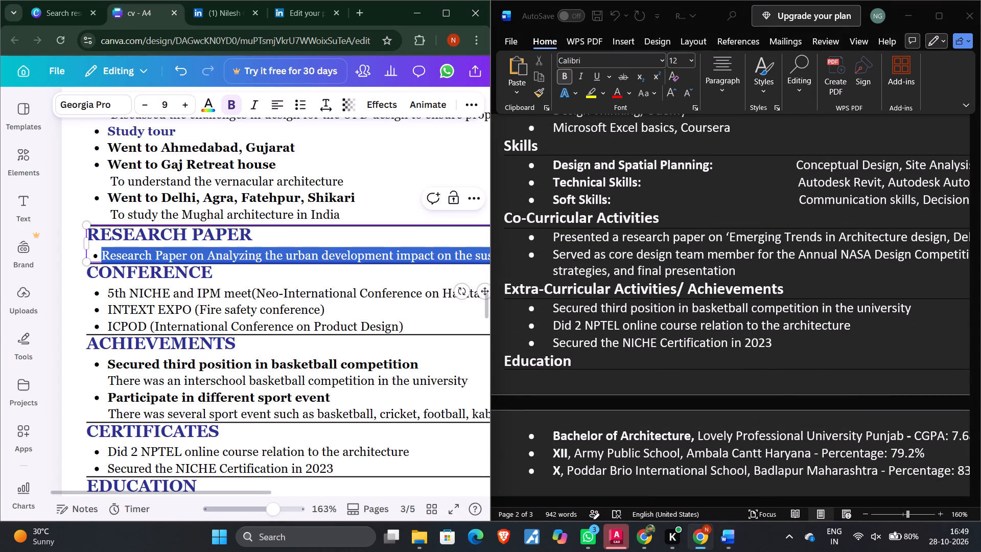
{"action": "left_click_drag", "start_coordinate": [447, 262], "coordinate": [243, 252]}
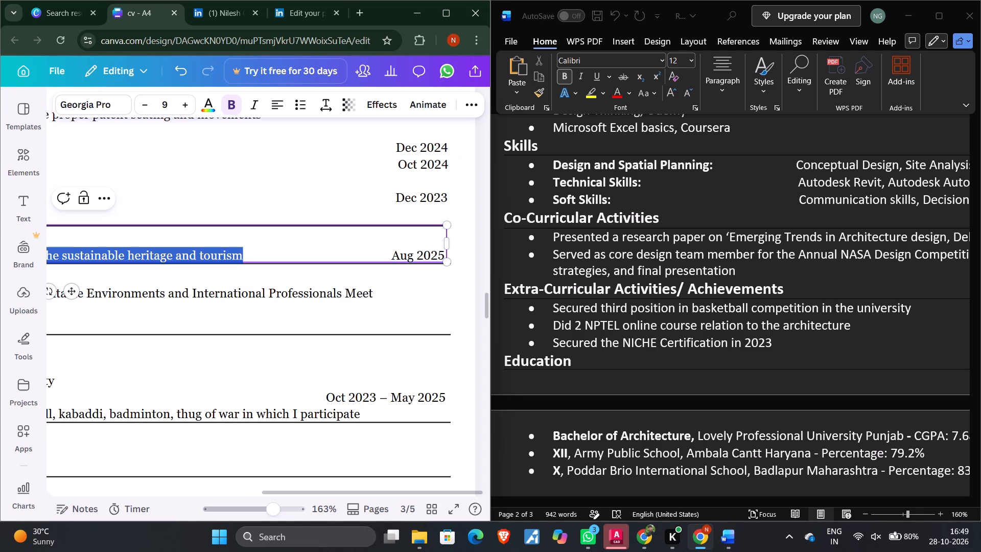
{"action": "left_click_drag", "start_coordinate": [243, 252], "coordinate": [241, 252]}
{"action": "key", "text": "ctrl+c"}
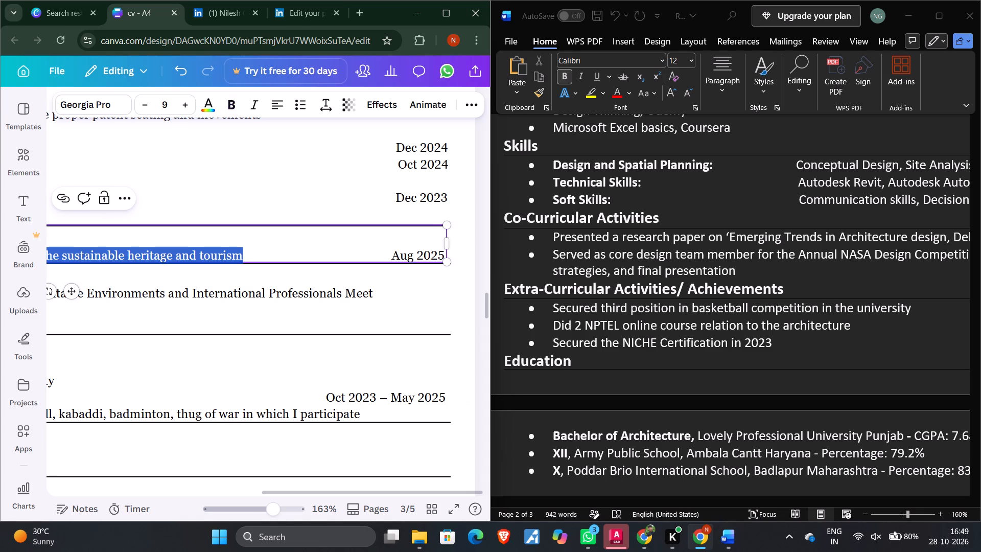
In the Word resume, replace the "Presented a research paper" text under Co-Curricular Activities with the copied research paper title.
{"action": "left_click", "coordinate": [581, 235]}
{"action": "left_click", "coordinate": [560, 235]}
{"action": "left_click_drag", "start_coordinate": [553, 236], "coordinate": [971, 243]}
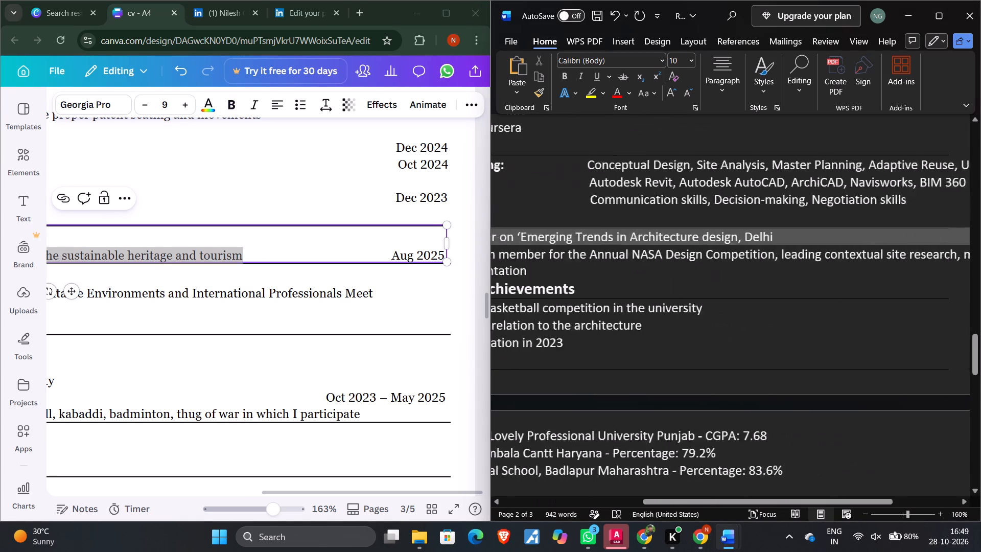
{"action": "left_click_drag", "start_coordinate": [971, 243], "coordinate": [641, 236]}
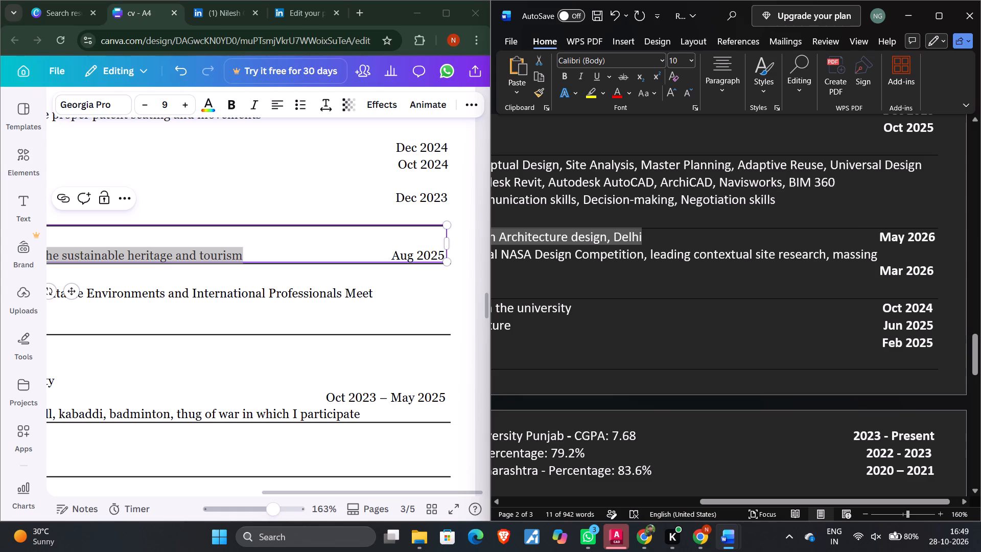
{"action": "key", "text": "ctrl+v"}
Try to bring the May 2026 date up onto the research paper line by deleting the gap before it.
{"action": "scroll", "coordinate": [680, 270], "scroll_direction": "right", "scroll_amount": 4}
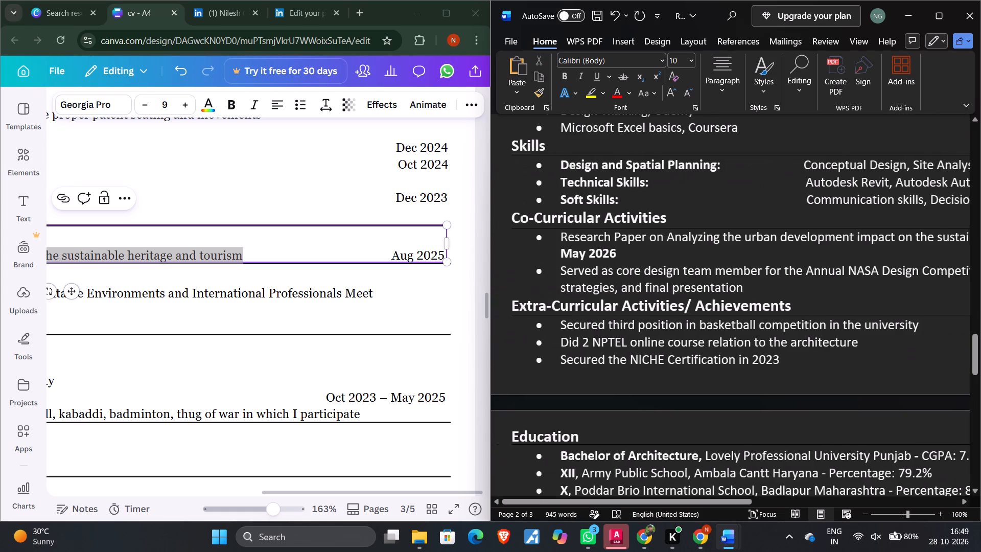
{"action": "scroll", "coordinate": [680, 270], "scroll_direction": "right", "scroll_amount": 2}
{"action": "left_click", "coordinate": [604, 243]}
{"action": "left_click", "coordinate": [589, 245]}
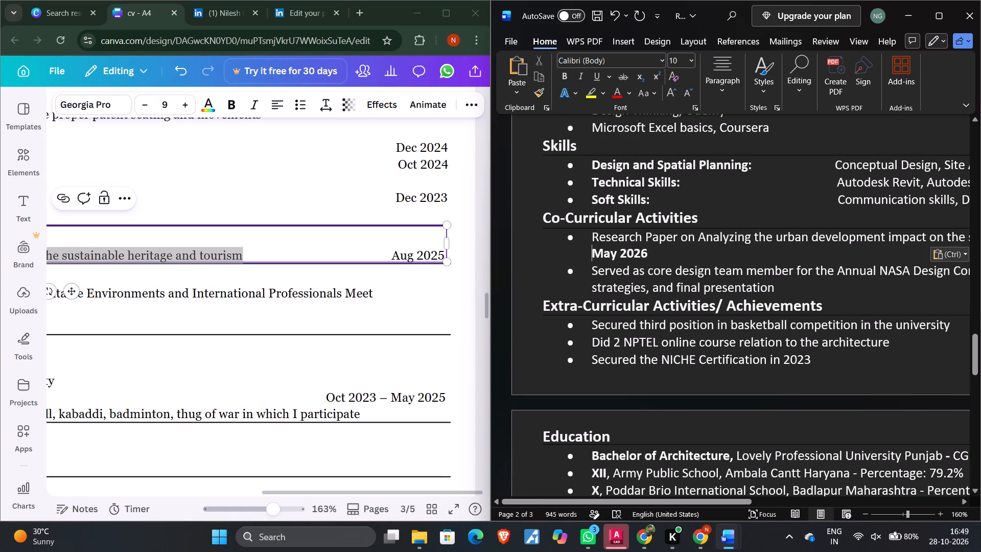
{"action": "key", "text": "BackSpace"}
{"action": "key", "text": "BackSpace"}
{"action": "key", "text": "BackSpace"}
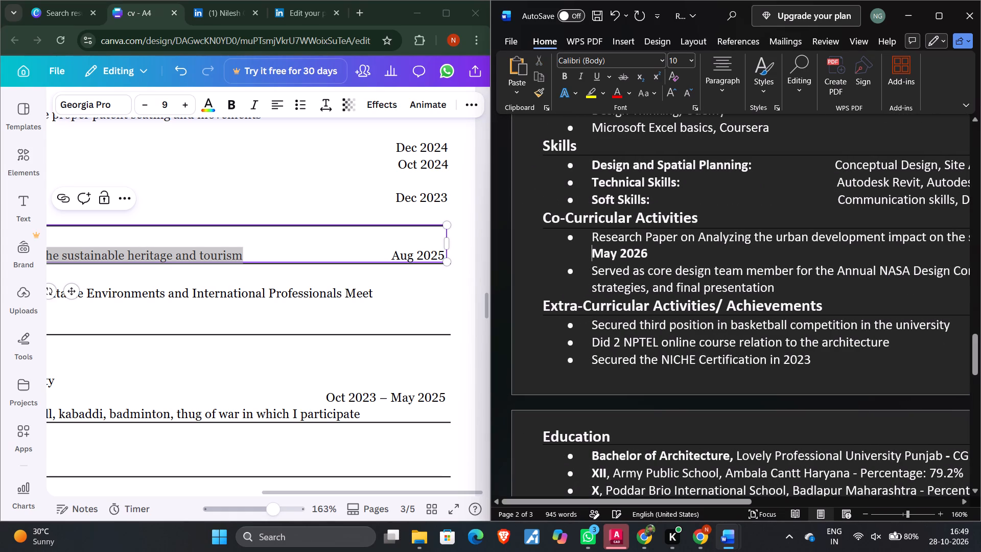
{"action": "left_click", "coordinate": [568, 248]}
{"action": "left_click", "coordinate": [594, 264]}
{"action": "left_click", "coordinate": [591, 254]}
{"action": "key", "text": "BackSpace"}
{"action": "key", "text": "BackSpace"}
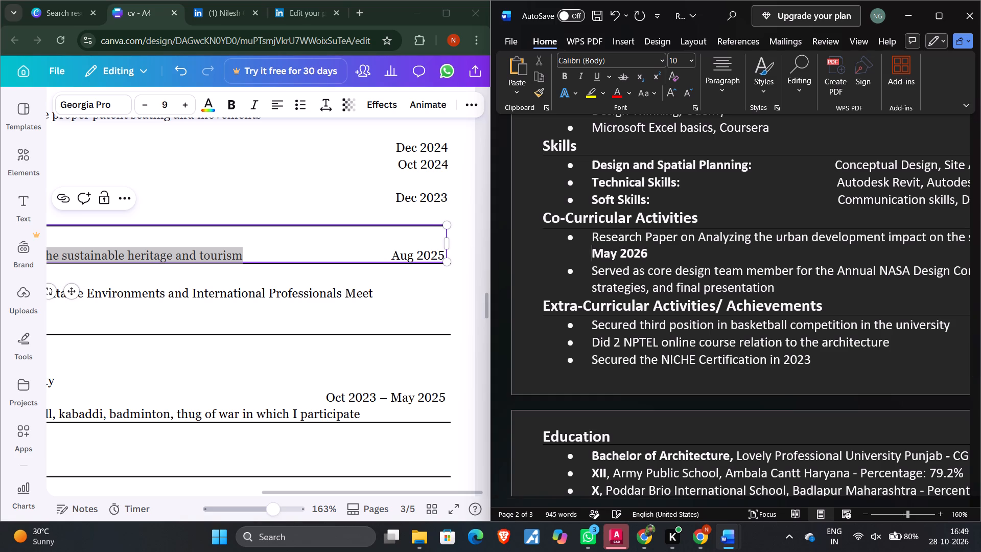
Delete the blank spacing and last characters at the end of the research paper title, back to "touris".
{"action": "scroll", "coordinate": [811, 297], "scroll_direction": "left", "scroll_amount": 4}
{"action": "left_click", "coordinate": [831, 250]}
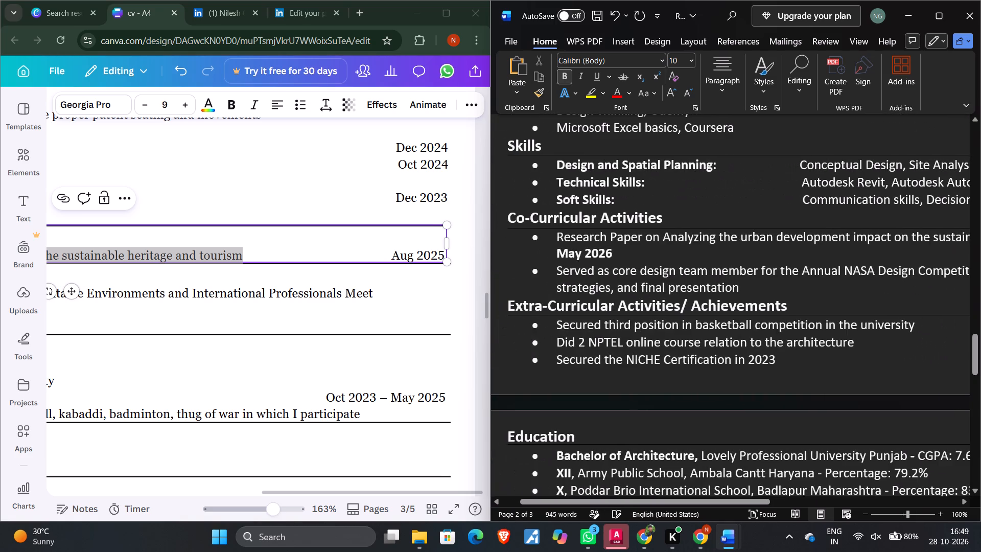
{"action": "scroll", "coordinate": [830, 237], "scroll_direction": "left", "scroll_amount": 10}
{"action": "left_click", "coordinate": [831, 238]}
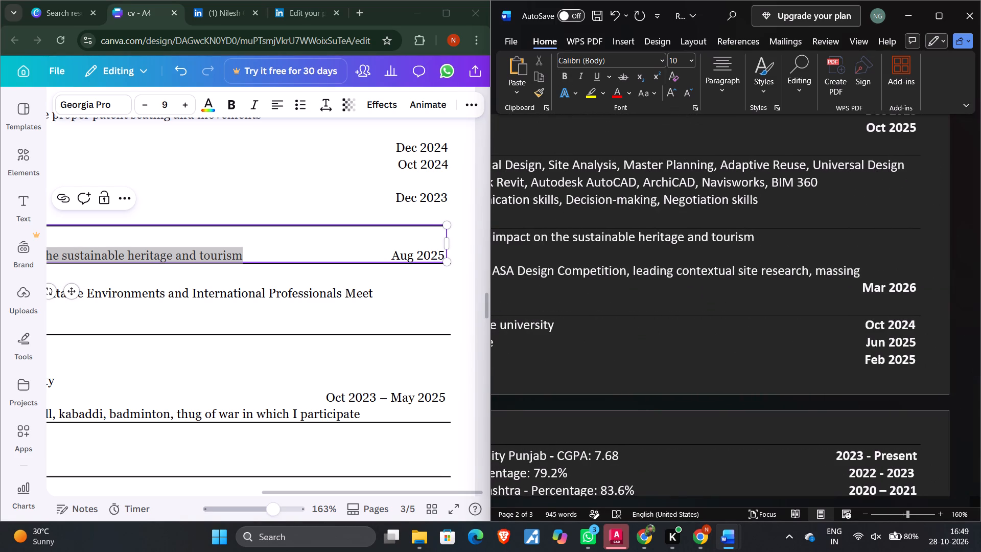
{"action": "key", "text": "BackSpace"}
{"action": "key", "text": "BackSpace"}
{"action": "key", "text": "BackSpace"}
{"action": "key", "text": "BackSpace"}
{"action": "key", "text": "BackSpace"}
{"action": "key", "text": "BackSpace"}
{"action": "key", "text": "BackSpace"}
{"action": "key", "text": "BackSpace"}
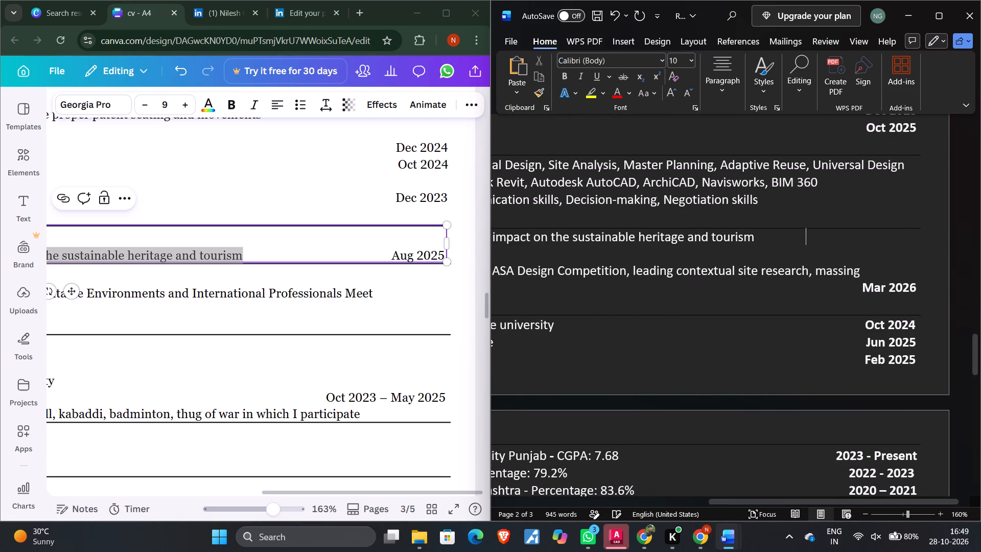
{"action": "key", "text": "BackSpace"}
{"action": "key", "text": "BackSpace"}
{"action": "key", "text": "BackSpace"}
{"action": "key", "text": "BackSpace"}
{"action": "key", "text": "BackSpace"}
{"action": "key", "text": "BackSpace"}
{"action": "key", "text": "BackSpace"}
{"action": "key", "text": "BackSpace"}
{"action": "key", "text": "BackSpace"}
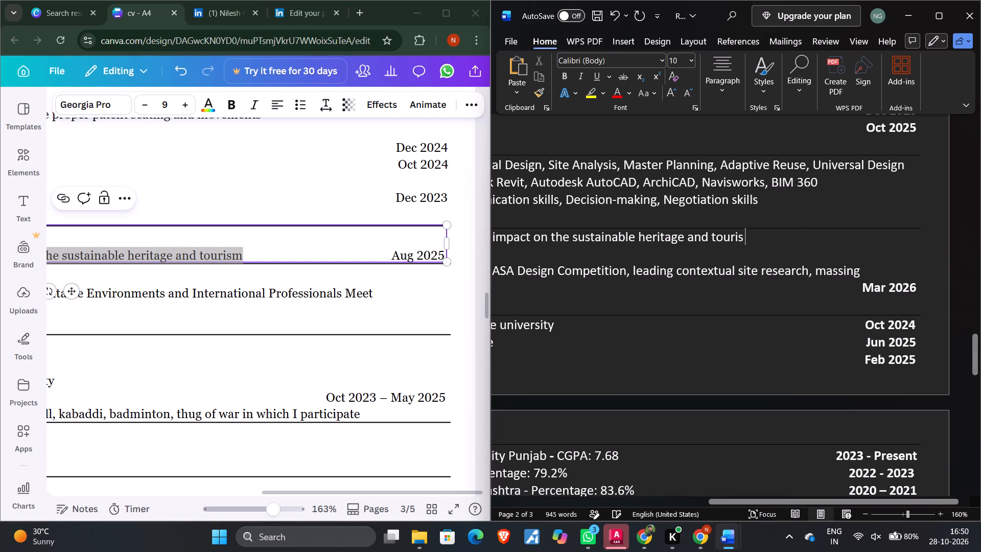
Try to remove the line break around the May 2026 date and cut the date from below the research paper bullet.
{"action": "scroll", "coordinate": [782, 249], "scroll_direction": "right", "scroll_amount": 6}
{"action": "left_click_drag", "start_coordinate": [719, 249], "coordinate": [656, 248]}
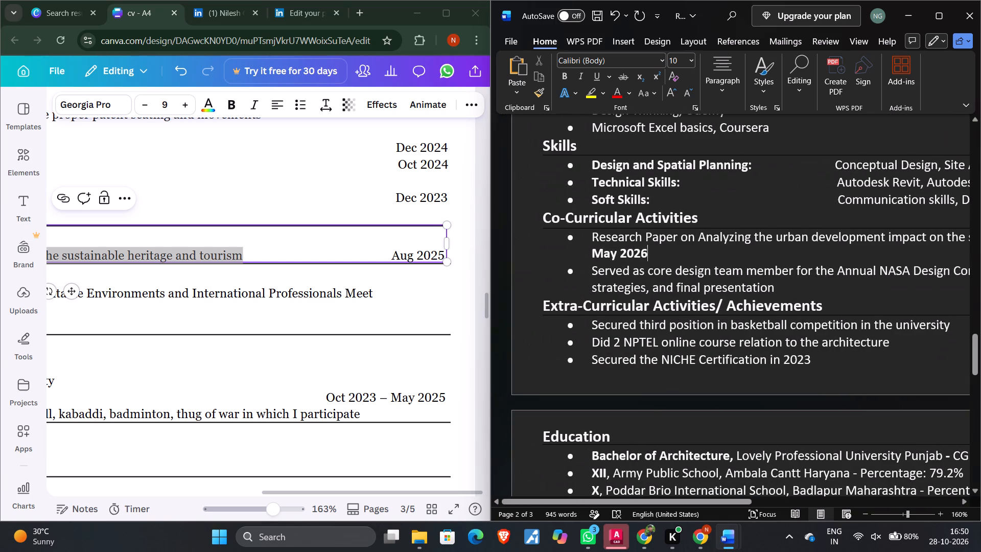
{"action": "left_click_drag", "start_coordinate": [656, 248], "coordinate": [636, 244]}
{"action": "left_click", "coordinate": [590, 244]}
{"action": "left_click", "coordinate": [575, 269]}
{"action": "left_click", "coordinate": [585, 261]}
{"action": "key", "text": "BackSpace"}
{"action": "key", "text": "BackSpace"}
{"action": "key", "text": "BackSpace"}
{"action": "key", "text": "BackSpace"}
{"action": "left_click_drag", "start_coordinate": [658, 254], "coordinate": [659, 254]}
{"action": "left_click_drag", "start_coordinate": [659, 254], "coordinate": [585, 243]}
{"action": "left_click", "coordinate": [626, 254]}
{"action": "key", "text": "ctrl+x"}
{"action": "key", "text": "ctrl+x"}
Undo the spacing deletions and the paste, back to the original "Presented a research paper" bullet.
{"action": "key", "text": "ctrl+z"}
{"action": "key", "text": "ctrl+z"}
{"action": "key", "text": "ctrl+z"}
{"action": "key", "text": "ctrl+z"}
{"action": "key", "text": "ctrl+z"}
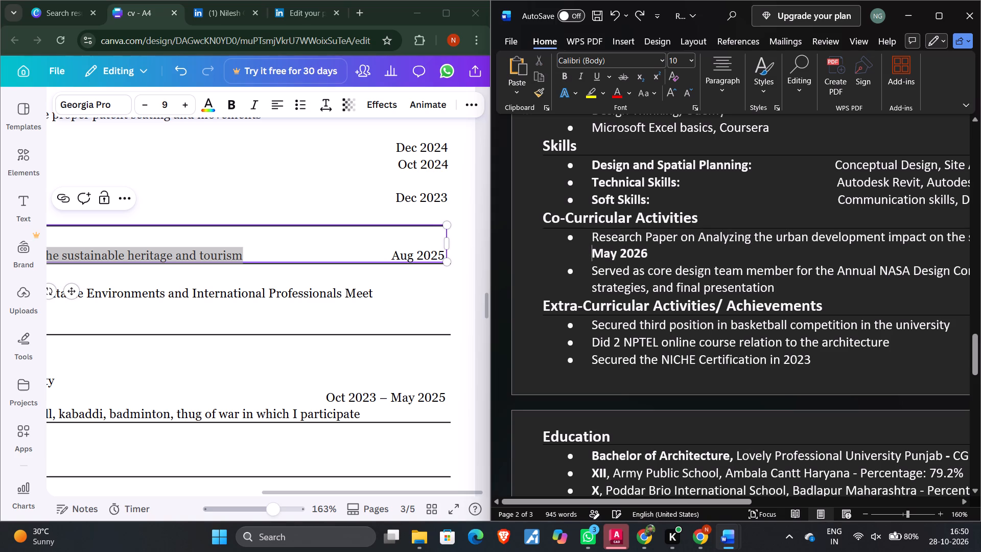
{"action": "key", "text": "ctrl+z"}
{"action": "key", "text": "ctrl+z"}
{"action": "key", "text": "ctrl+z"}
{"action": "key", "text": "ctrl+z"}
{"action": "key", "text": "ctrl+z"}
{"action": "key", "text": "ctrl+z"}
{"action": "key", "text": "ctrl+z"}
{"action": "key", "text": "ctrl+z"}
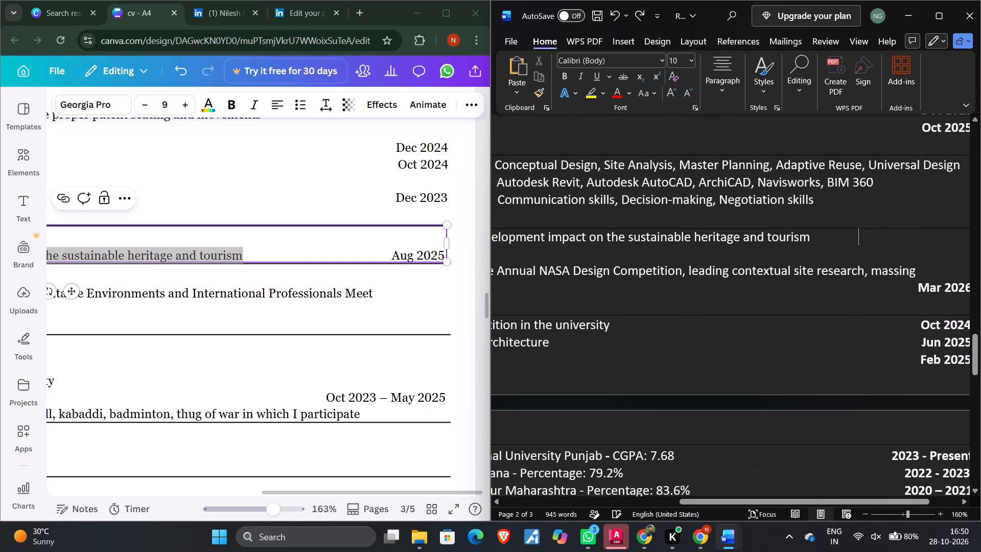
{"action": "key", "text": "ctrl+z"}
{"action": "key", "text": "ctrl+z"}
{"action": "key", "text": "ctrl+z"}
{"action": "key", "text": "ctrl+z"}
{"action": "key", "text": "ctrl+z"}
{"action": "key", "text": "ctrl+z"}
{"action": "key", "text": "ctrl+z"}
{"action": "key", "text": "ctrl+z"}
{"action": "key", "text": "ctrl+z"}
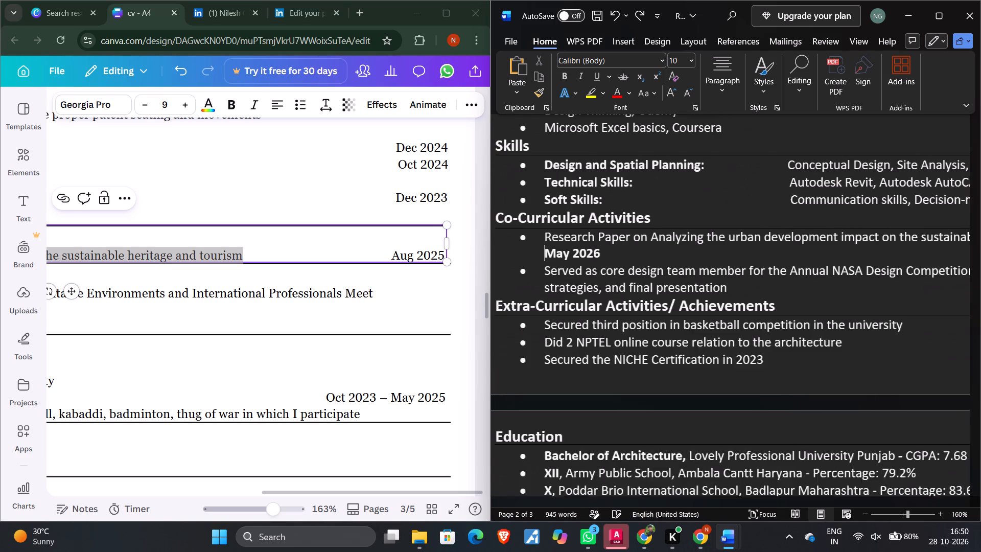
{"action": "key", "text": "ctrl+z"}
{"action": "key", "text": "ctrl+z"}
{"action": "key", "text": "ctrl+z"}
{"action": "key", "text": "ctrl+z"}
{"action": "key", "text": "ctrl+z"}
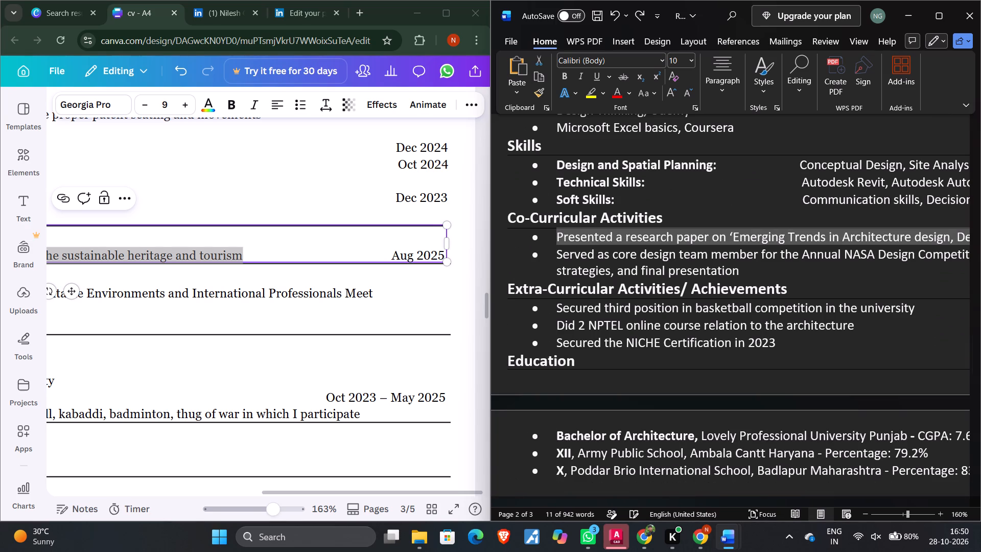
Replace the "Presented a research paper" bullet text with the copied title "Research Paper on Analyzing the urban development impact on the sustainable heritage and tourism".
{"action": "scroll", "coordinate": [733, 261], "scroll_direction": "left", "scroll_amount": 3}
{"action": "left_click", "coordinate": [713, 239]}
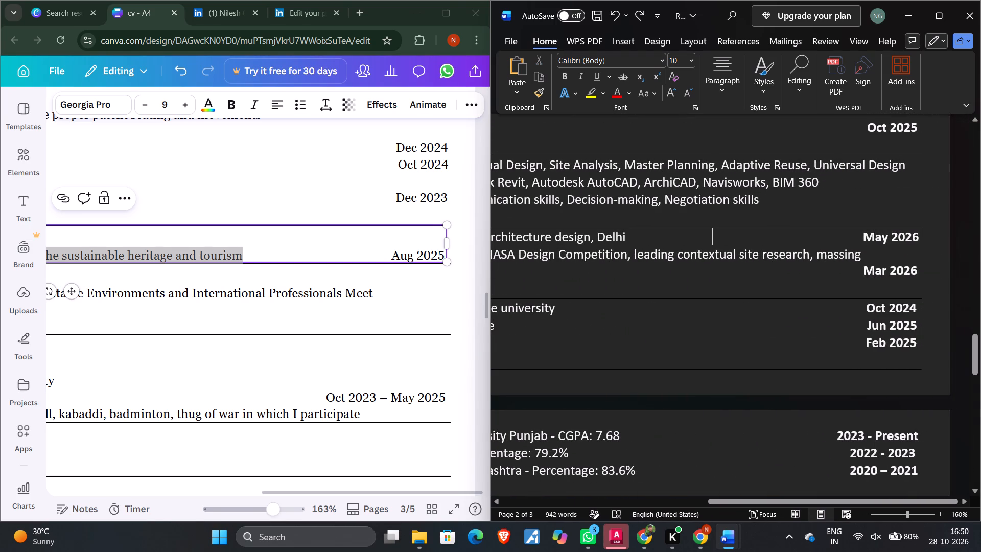
{"action": "scroll", "coordinate": [639, 220], "scroll_direction": "right", "scroll_amount": 1}
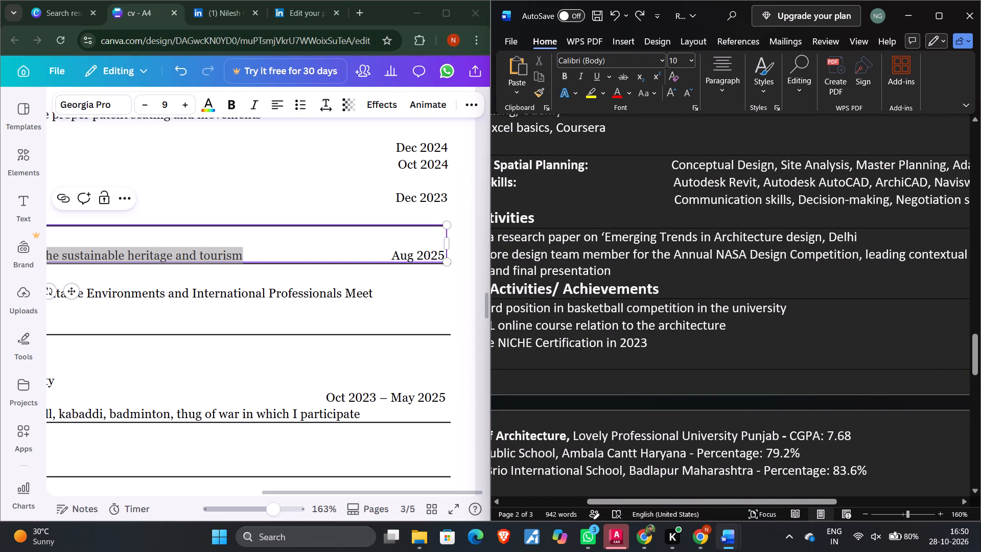
{"action": "scroll", "coordinate": [672, 238], "scroll_direction": "right", "scroll_amount": 1}
{"action": "scroll", "coordinate": [528, 243], "scroll_direction": "right", "scroll_amount": 2}
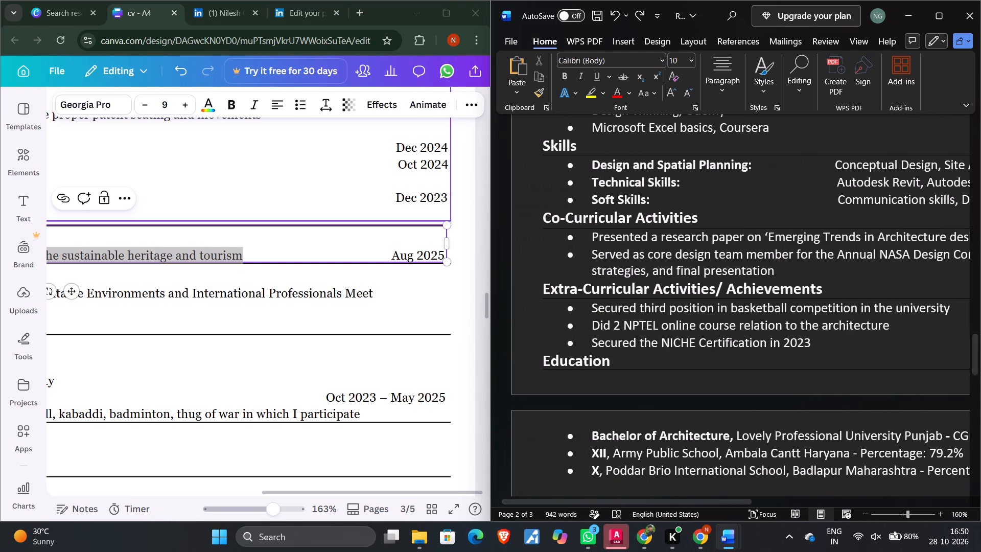
{"action": "left_click", "coordinate": [746, 242]}
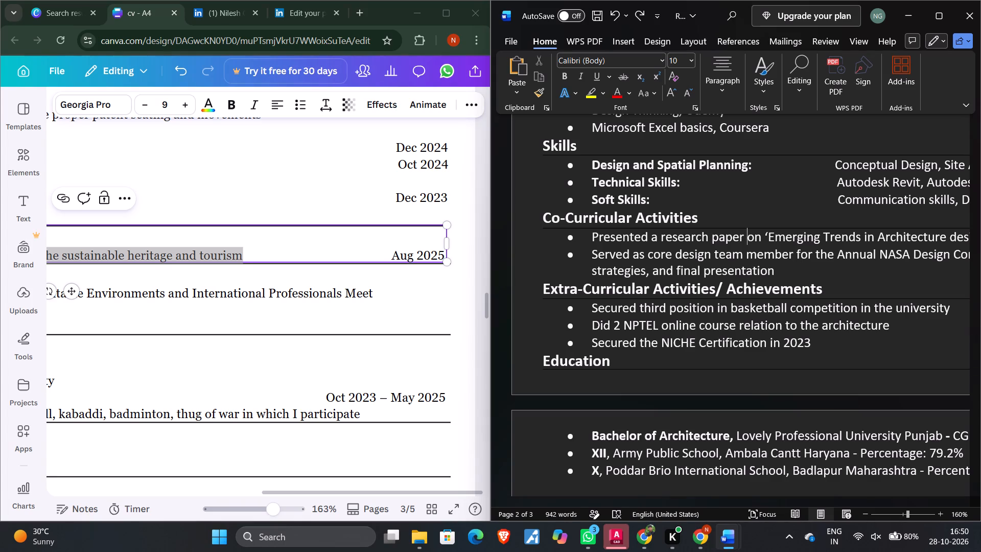
{"action": "right_click", "coordinate": [219, 250]}
{"action": "left_click", "coordinate": [275, 245]}
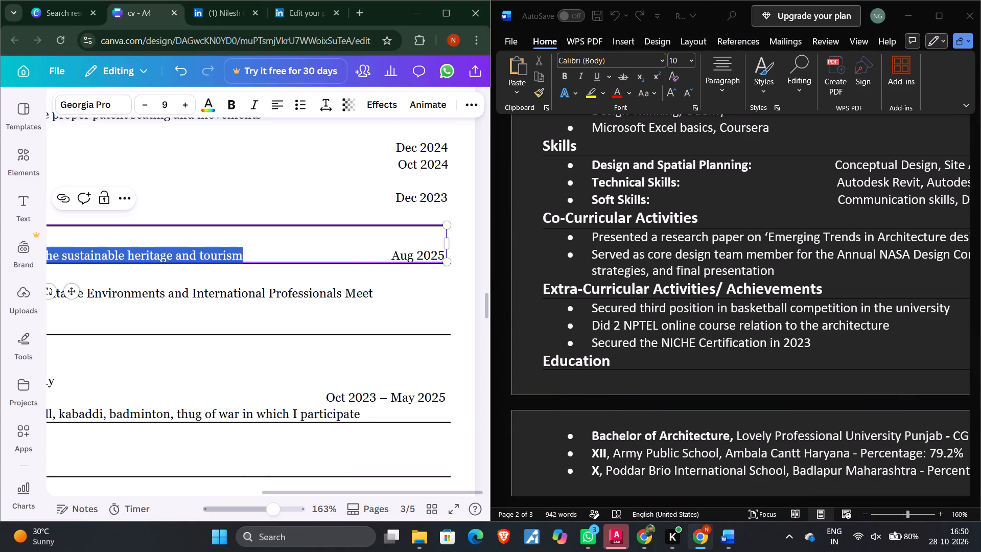
{"action": "left_click", "coordinate": [623, 232]}
{"action": "left_click", "coordinate": [588, 232]}
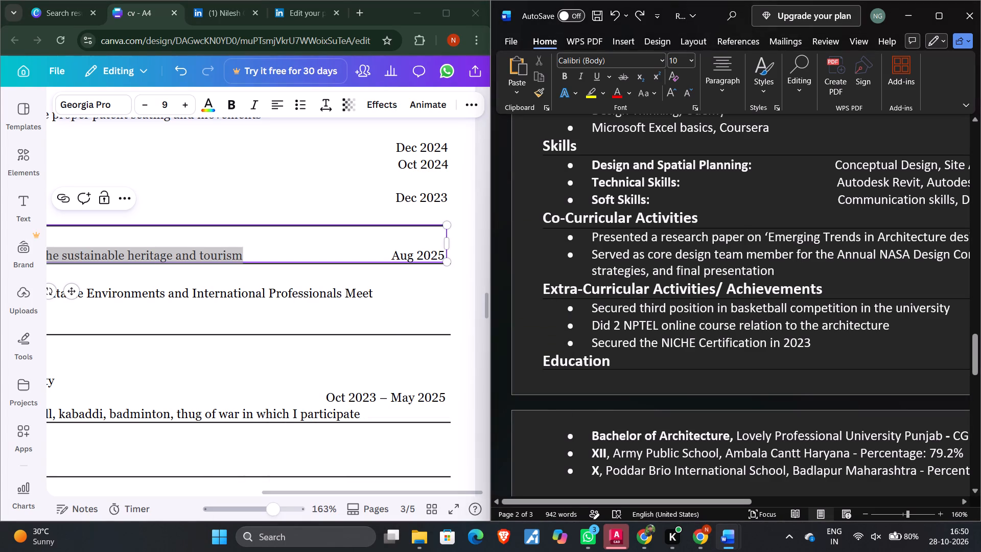
{"action": "left_click_drag", "start_coordinate": [593, 233], "coordinate": [683, 203]}
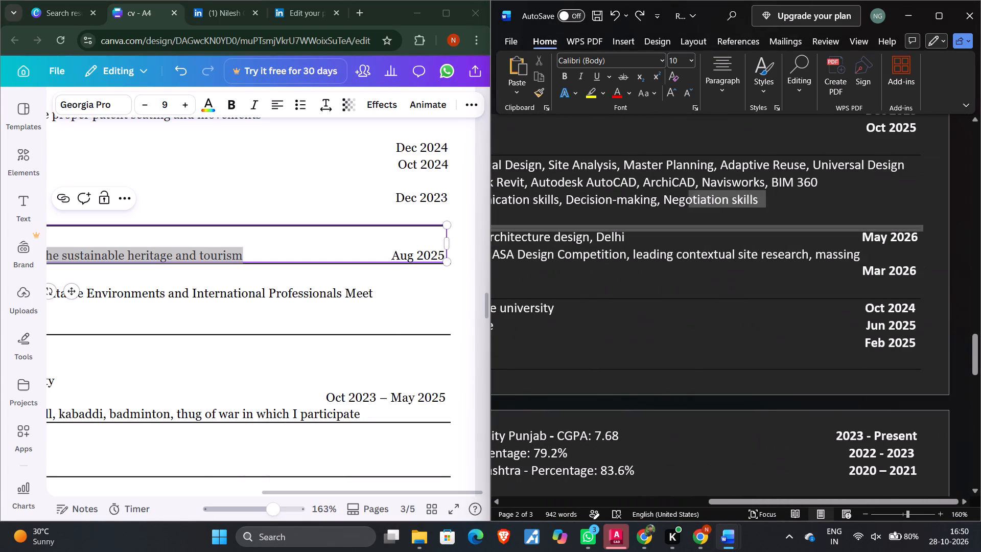
{"action": "left_click_drag", "start_coordinate": [683, 203], "coordinate": [617, 239]}
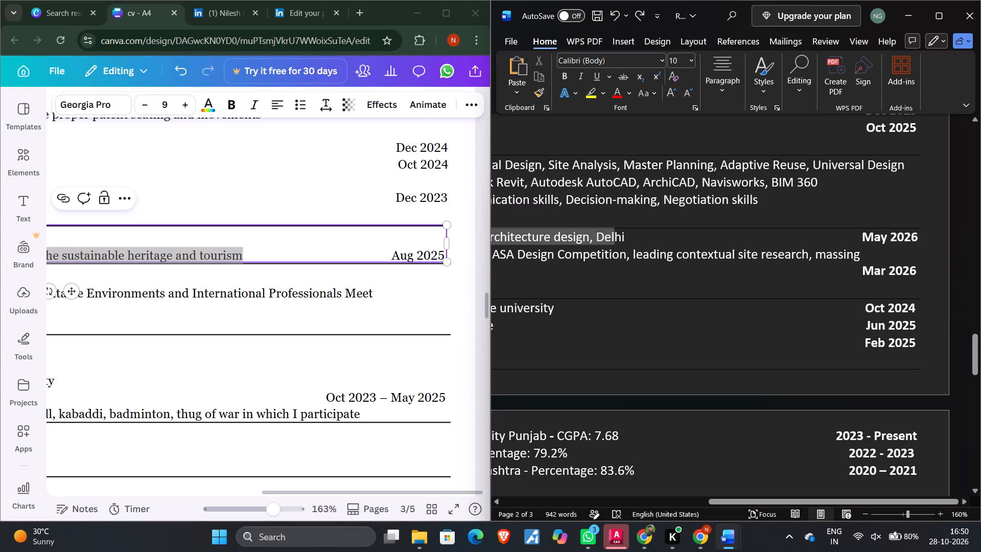
{"action": "left_click_drag", "start_coordinate": [617, 239], "coordinate": [618, 241]}
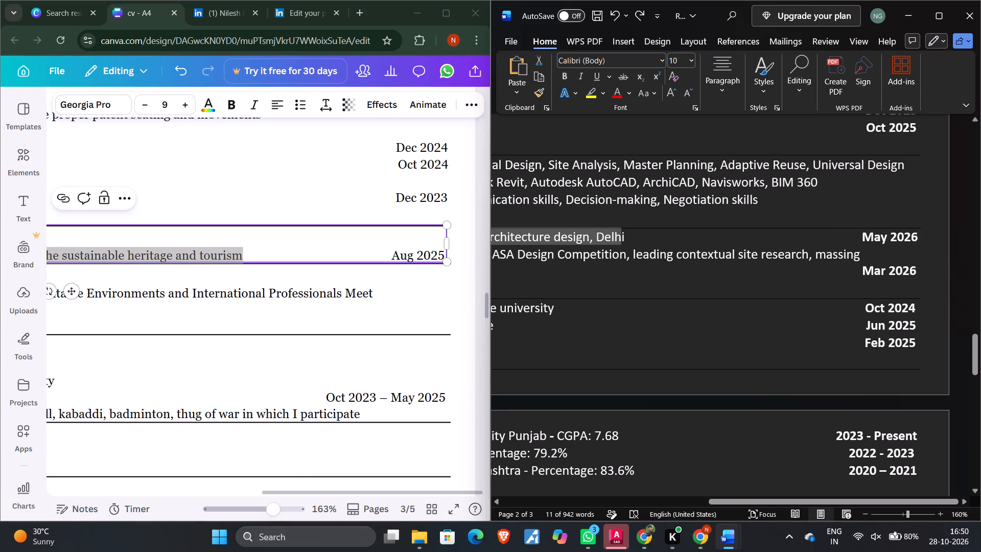
{"action": "key", "text": "ctrl+v"}
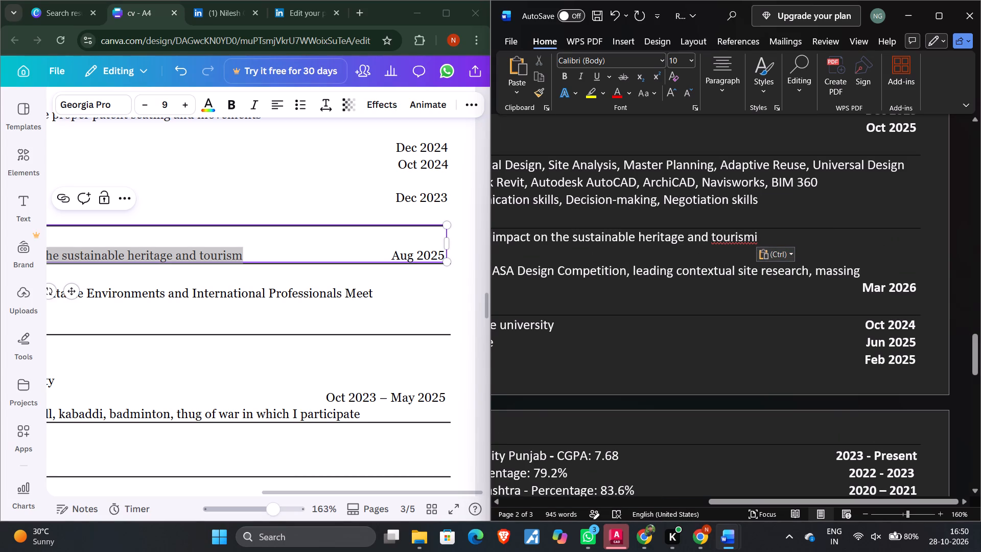
Delete the stray "i" and the excess blank spacing after "tourism" to bring the May 2026 date onto the research paper line.
{"action": "key", "text": "Delete"}
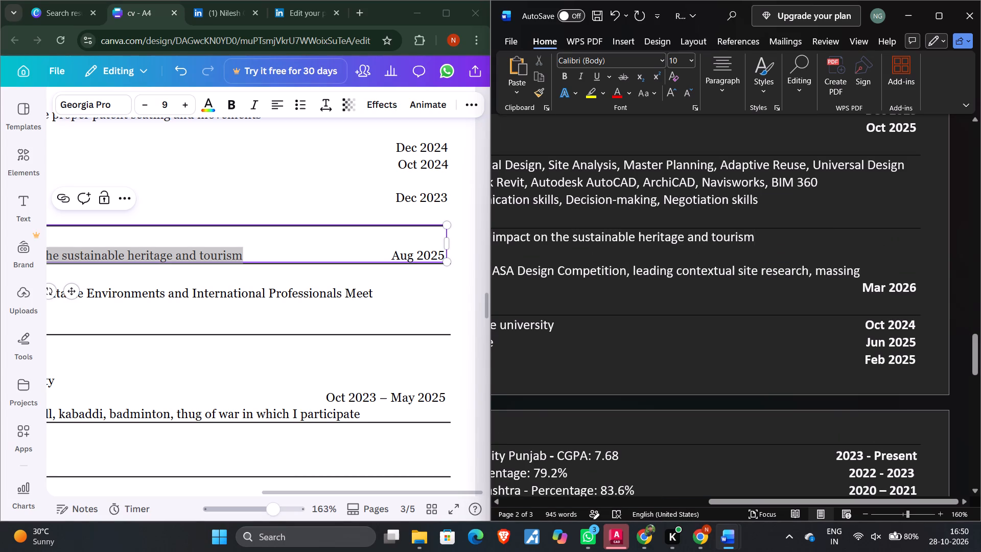
{"action": "key", "text": "Delete"}
{"action": "key", "text": "Delete"}
{"action": "key", "text": "Delete"}
{"action": "key", "text": "Delete"}
{"action": "key", "text": "Delete"}
{"action": "key", "text": "Delete"}
{"action": "key", "text": "Delete"}
{"action": "key", "text": "Delete"}
{"action": "key", "text": "Delete"}
{"action": "key", "text": "Delete"}
{"action": "key", "text": "Delete"}
{"action": "key", "text": "Delete"}
{"action": "key", "text": "Delete"}
{"action": "key", "text": "Delete"}
{"action": "key", "text": "Delete"}
{"action": "key", "text": "Delete"}
{"action": "key", "text": "Delete"}
{"action": "key", "text": "Delete"}
{"action": "key", "text": "Delete"}
{"action": "key", "text": "Delete"}
{"action": "key", "text": "Delete"}
{"action": "key", "text": "Delete"}
{"action": "key", "text": "Delete"}
{"action": "key", "text": "Delete"}
{"action": "key", "text": "Delete"}
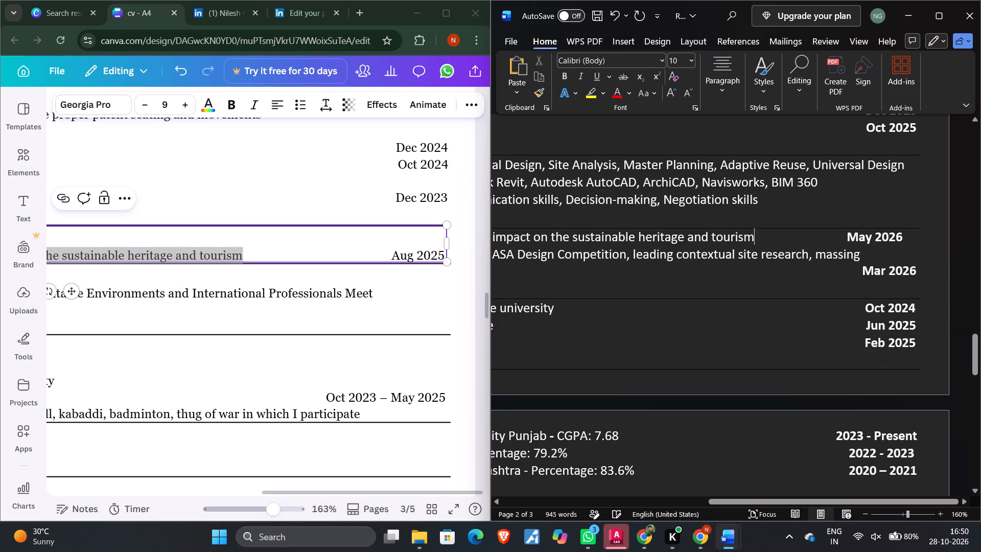
Add four spaces after "tourism" to align the May 2026 date with the dates of the other entries.
{"action": "key", "text": "space"}
{"action": "key", "text": "space"}
{"action": "key", "text": "space"}
{"action": "key", "text": "space"}
{"action": "key", "text": "space"}
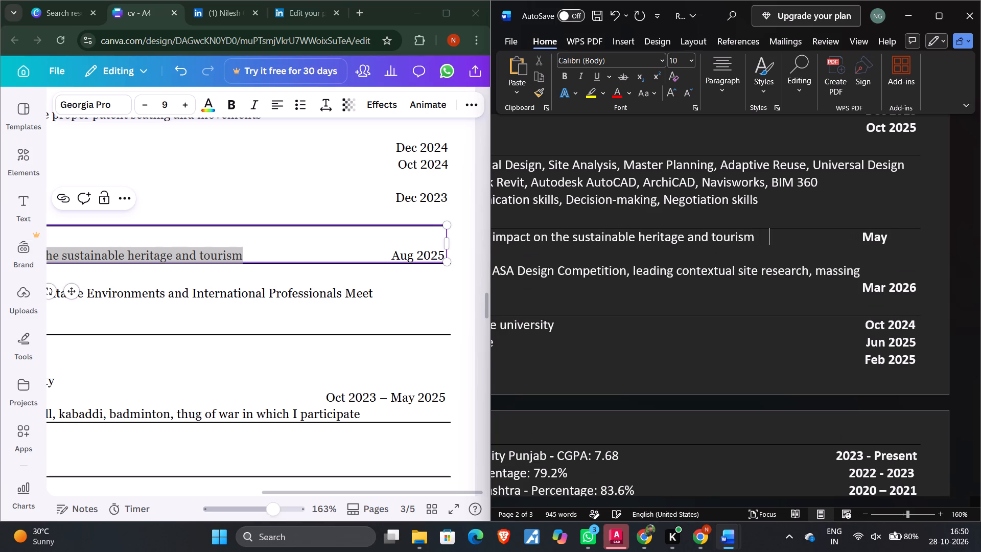
{"action": "key", "text": "BackSpace"}
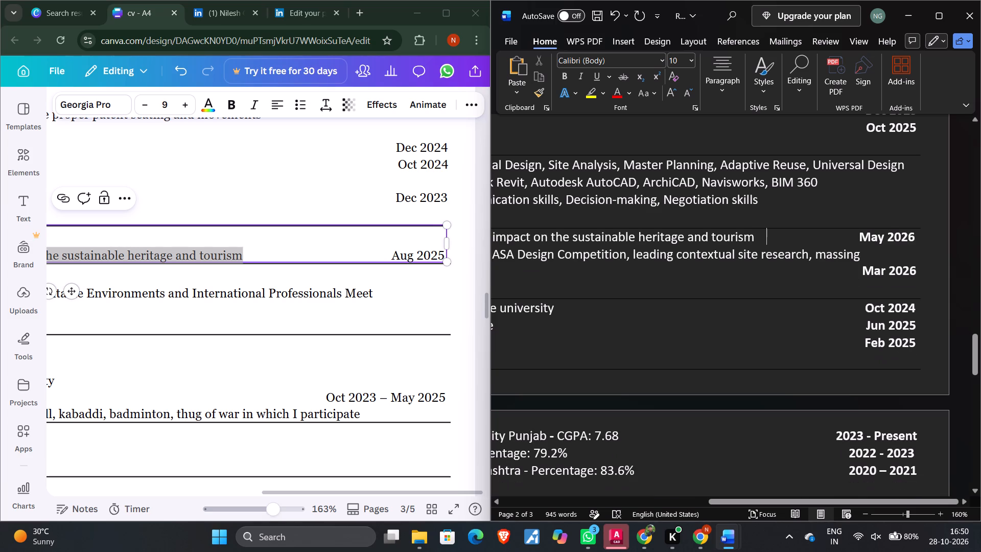
In the Canva CV, copy the full "5th NICHE and IPM meet" line from the Conference section.
{"action": "left_click", "coordinate": [792, 256]}
{"action": "scroll", "coordinate": [804, 254], "scroll_direction": "right", "scroll_amount": 3}
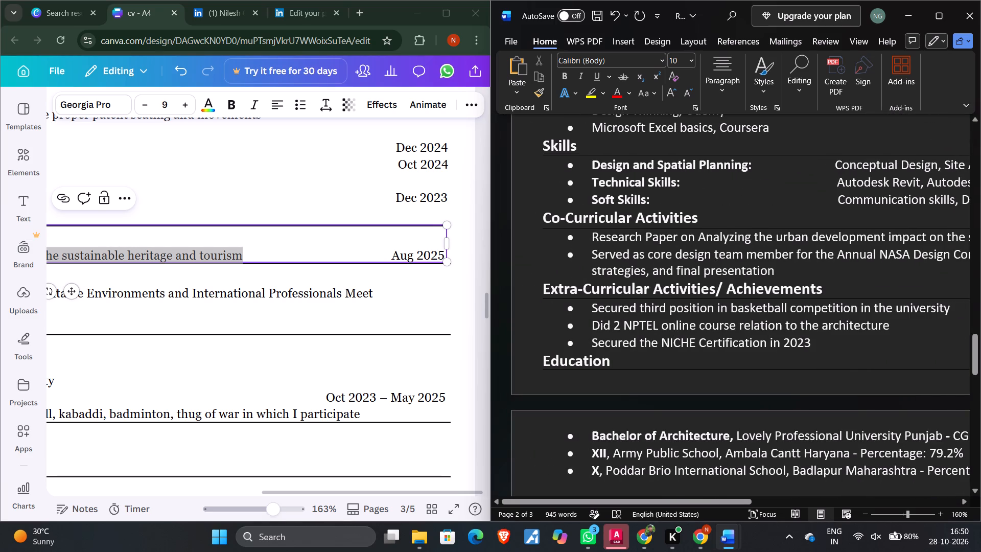
{"action": "scroll", "coordinate": [408, 306], "scroll_direction": "right", "scroll_amount": 4}
{"action": "scroll", "coordinate": [240, 293], "scroll_direction": "right", "scroll_amount": 2}
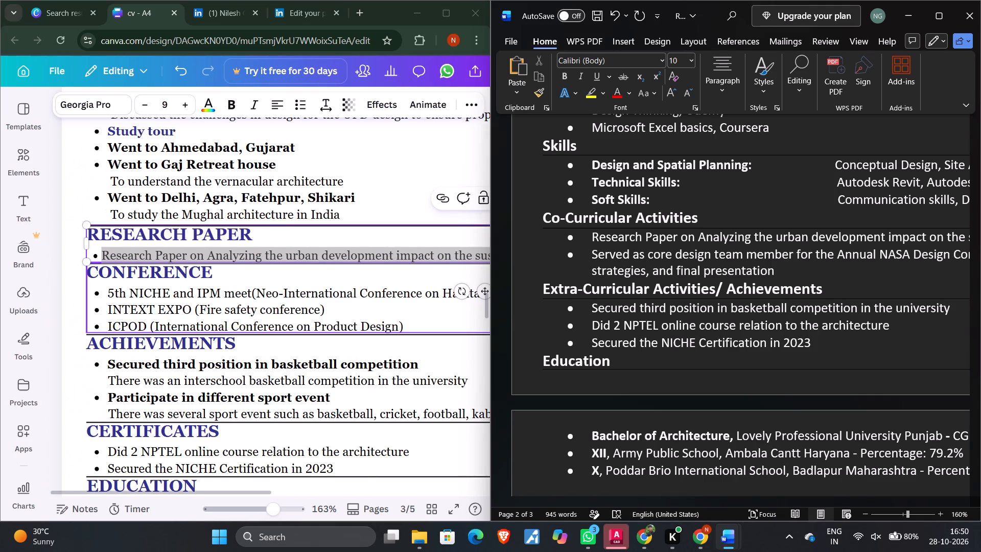
{"action": "left_click", "coordinate": [109, 293]}
{"action": "left_click", "coordinate": [114, 293]}
{"action": "left_click", "coordinate": [114, 293]}
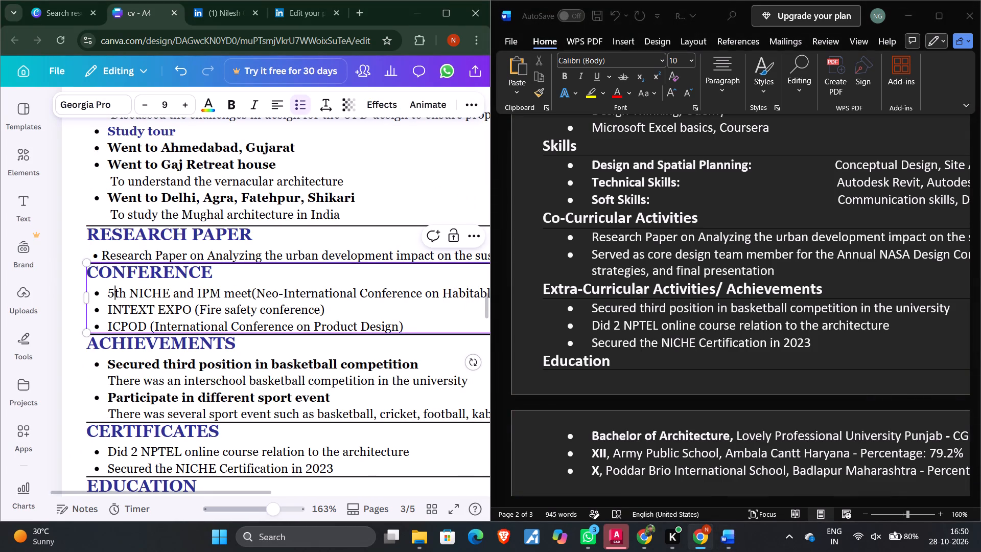
{"action": "left_click_drag", "start_coordinate": [105, 292], "coordinate": [404, 326]}
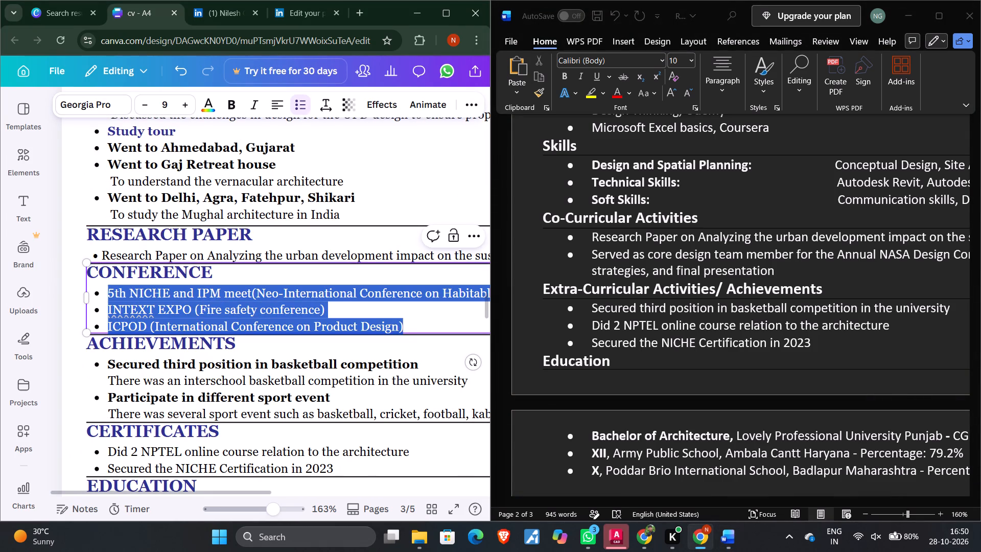
{"action": "left_click_drag", "start_coordinate": [404, 326], "coordinate": [411, 326]}
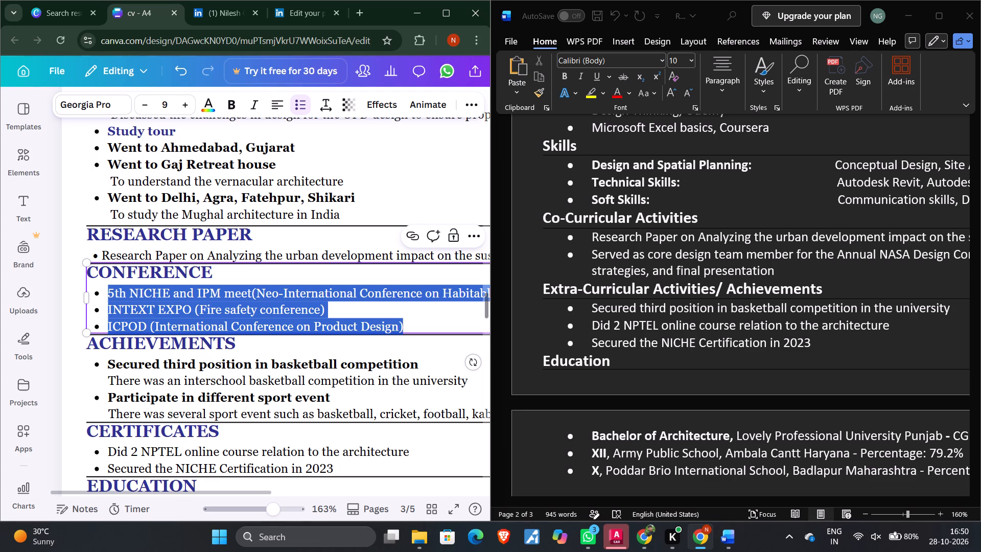
{"action": "left_click", "coordinate": [284, 277]}
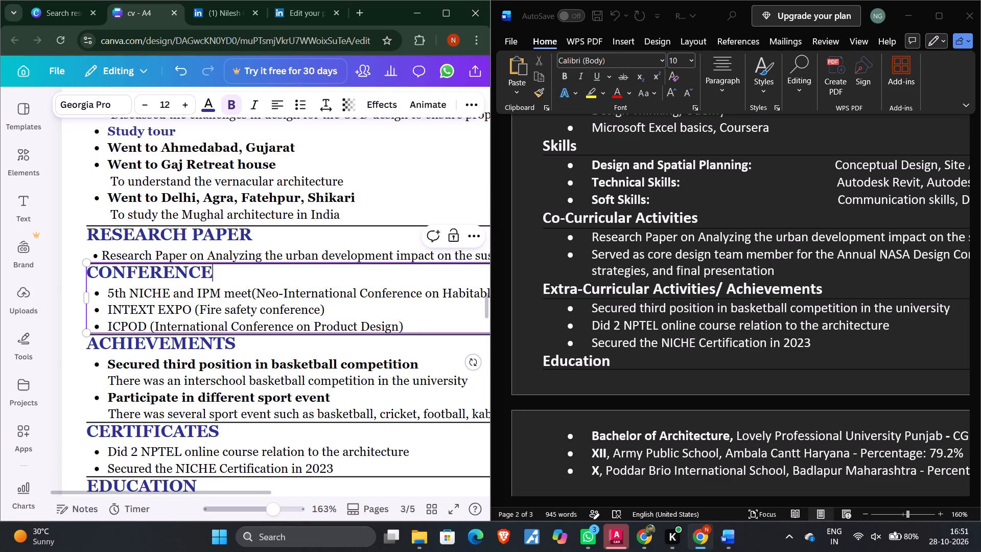
{"action": "left_click_drag", "start_coordinate": [110, 292], "coordinate": [381, 290]}
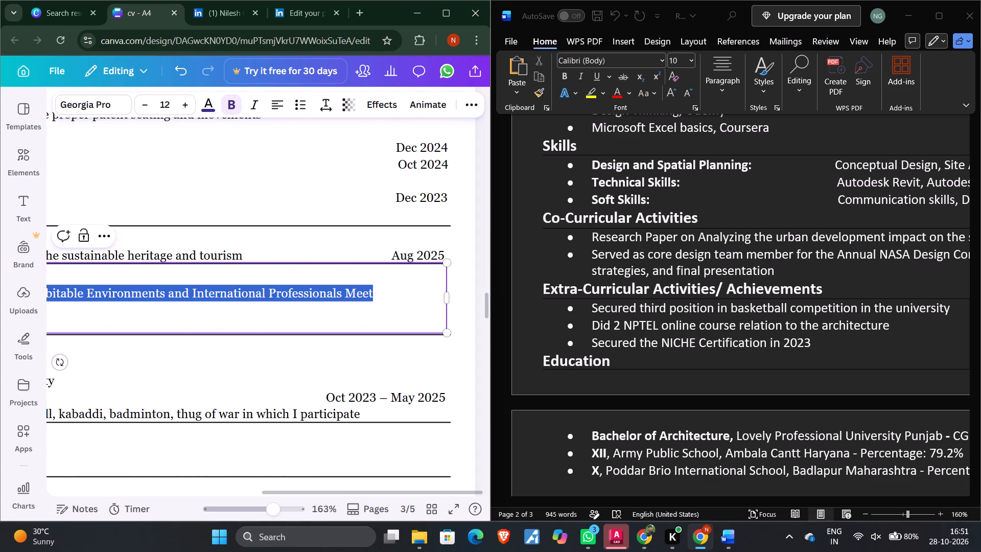
{"action": "left_click_drag", "start_coordinate": [381, 290], "coordinate": [380, 290]}
{"action": "key", "text": "ctrl+c"}
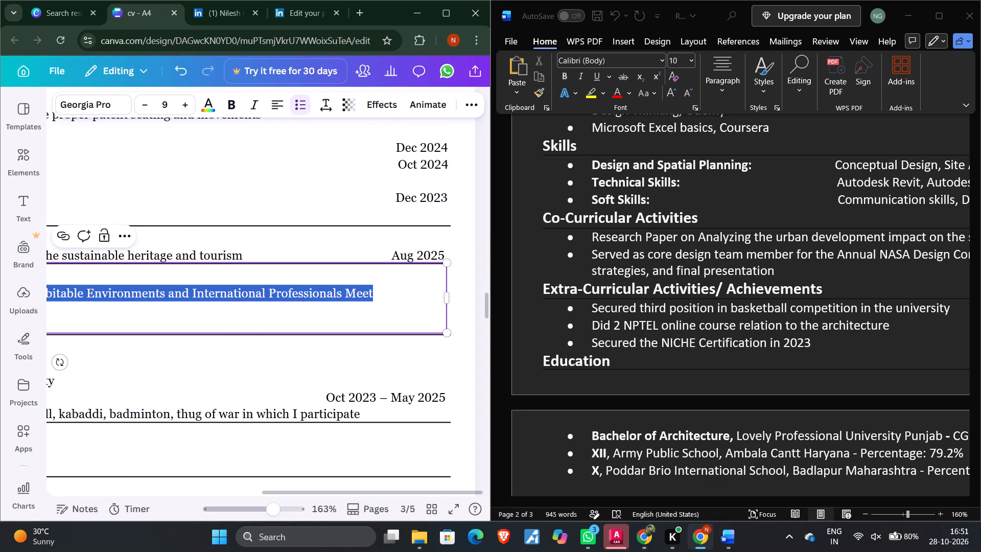
In the Word resume, replace the "Served as core design team member" bullet text before its date with the copied "5th NICHE and IPM meet" line.
{"action": "left_click", "coordinate": [601, 249]}
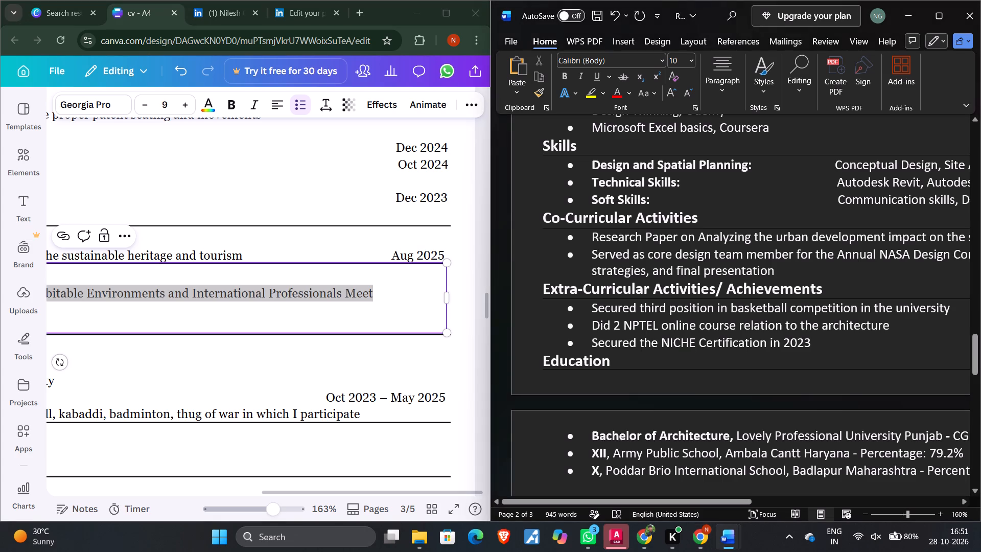
{"action": "left_click", "coordinate": [592, 253]}
{"action": "left_click_drag", "start_coordinate": [592, 253], "coordinate": [879, 285]}
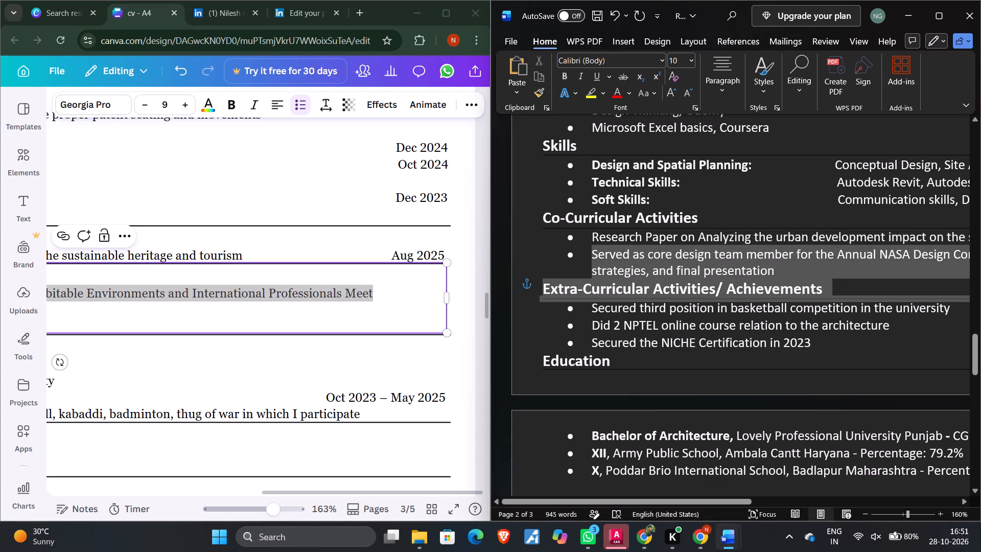
{"action": "left_click_drag", "start_coordinate": [879, 285], "coordinate": [681, 262]}
{"action": "key", "text": "Return"}
{"action": "left_click", "coordinate": [646, 262]}
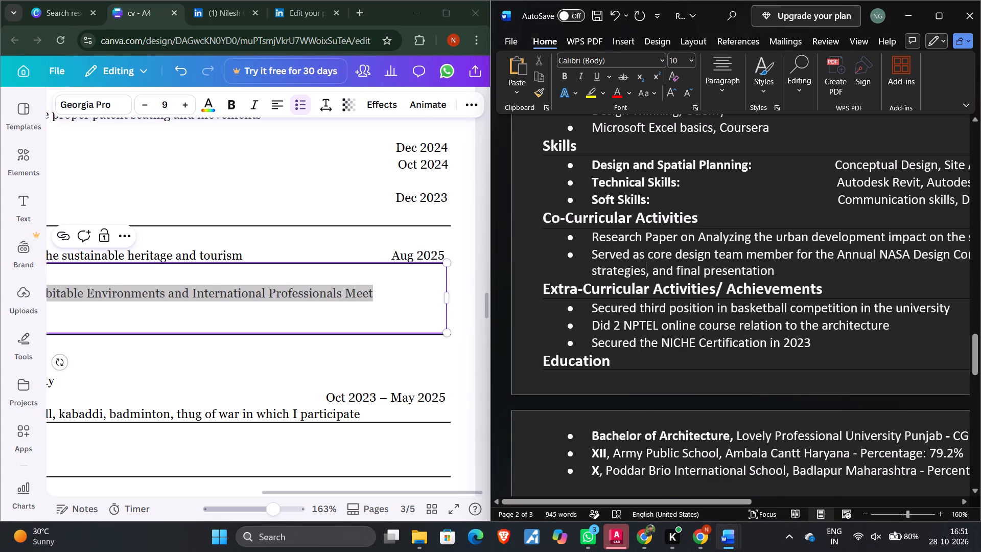
{"action": "left_click", "coordinate": [591, 253]}
{"action": "left_click_drag", "start_coordinate": [591, 249], "coordinate": [980, 259]}
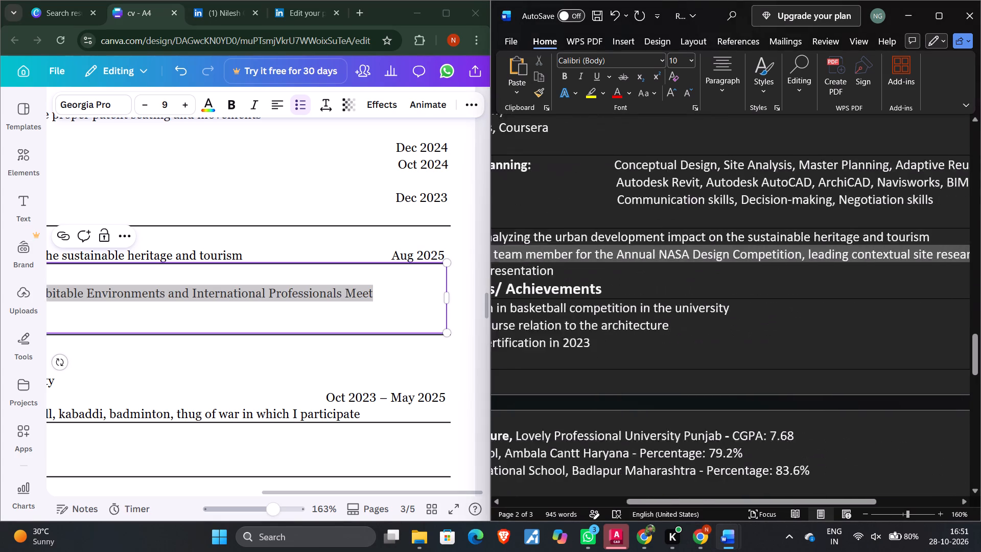
{"action": "left_click_drag", "start_coordinate": [980, 259], "coordinate": [577, 274]}
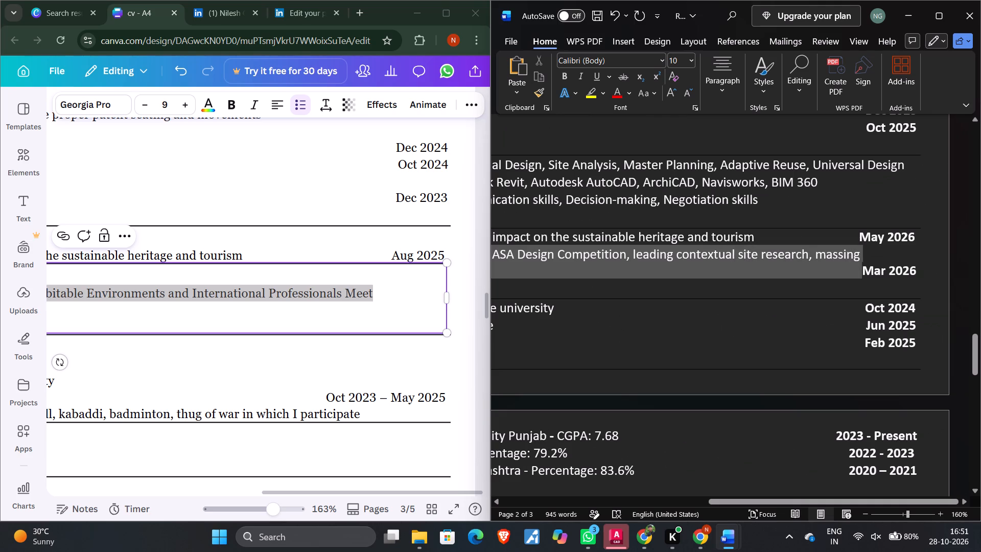
{"action": "left_click_drag", "start_coordinate": [577, 274], "coordinate": [797, 266]}
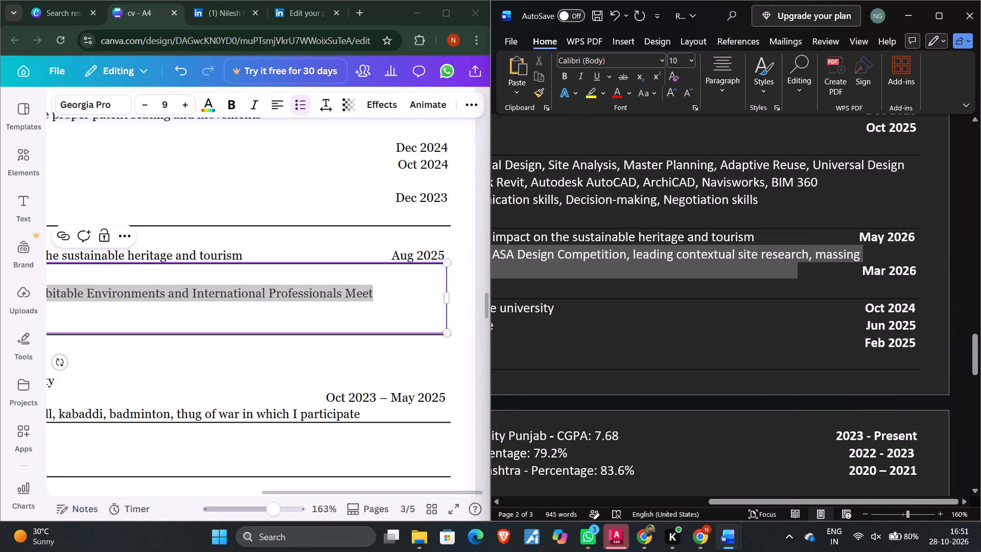
{"action": "left_click_drag", "start_coordinate": [797, 266], "coordinate": [862, 275]}
{"action": "key", "text": "ctrl+v"}
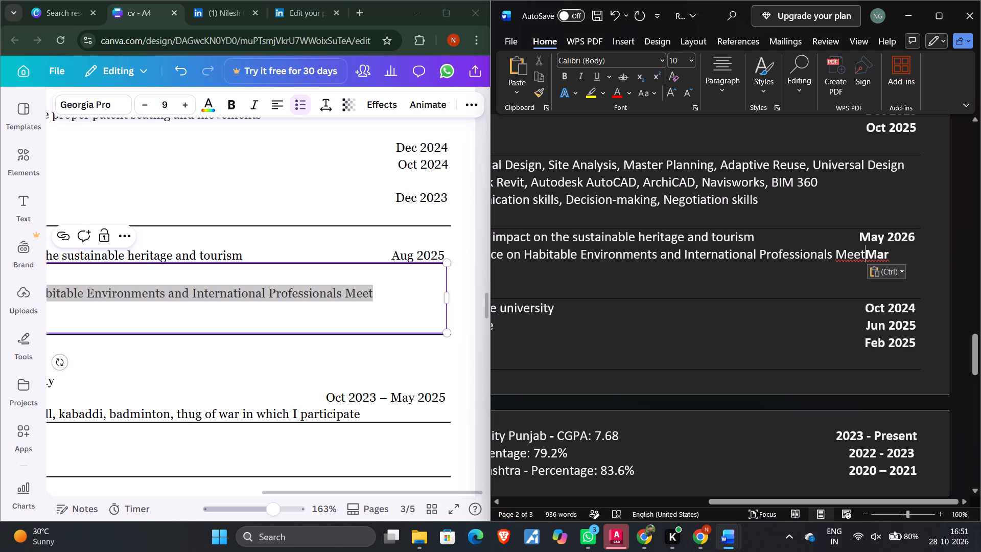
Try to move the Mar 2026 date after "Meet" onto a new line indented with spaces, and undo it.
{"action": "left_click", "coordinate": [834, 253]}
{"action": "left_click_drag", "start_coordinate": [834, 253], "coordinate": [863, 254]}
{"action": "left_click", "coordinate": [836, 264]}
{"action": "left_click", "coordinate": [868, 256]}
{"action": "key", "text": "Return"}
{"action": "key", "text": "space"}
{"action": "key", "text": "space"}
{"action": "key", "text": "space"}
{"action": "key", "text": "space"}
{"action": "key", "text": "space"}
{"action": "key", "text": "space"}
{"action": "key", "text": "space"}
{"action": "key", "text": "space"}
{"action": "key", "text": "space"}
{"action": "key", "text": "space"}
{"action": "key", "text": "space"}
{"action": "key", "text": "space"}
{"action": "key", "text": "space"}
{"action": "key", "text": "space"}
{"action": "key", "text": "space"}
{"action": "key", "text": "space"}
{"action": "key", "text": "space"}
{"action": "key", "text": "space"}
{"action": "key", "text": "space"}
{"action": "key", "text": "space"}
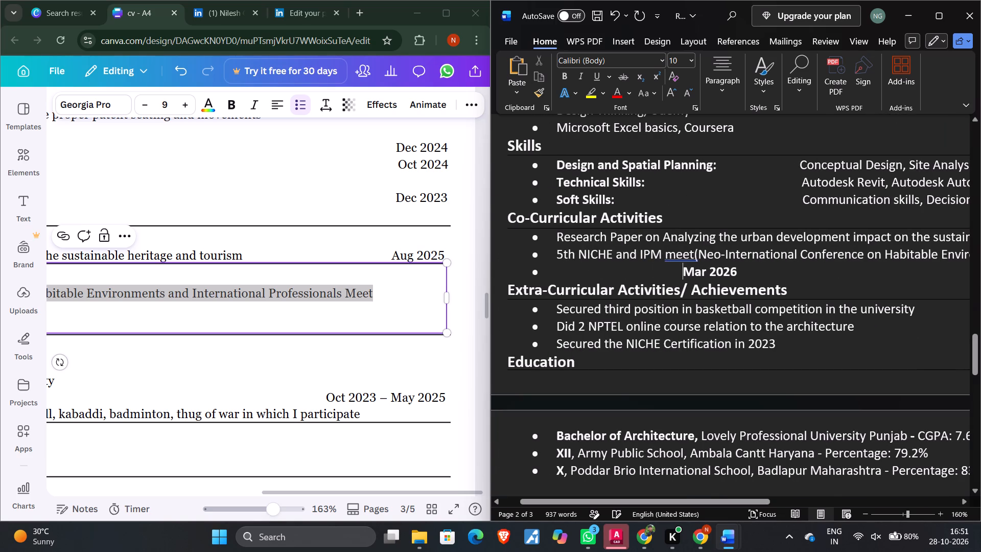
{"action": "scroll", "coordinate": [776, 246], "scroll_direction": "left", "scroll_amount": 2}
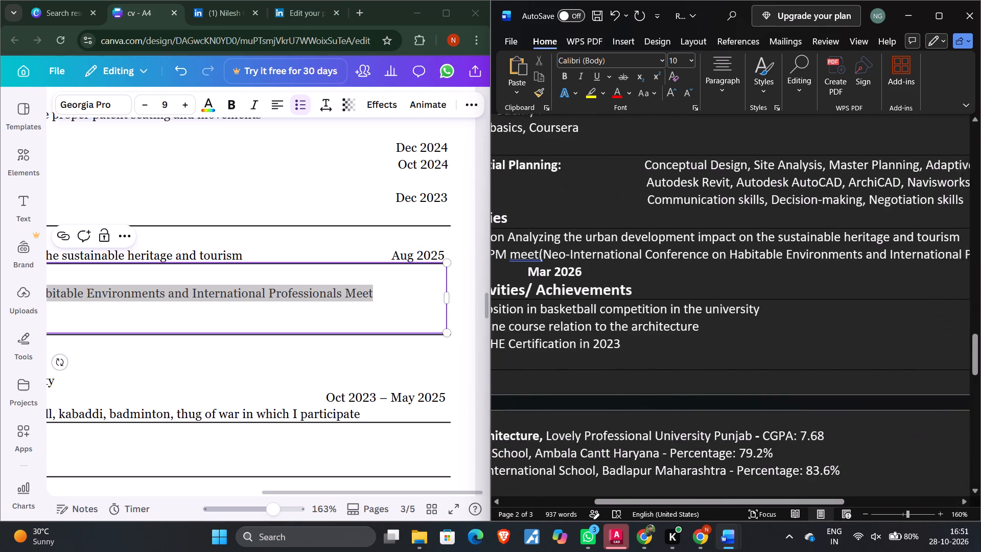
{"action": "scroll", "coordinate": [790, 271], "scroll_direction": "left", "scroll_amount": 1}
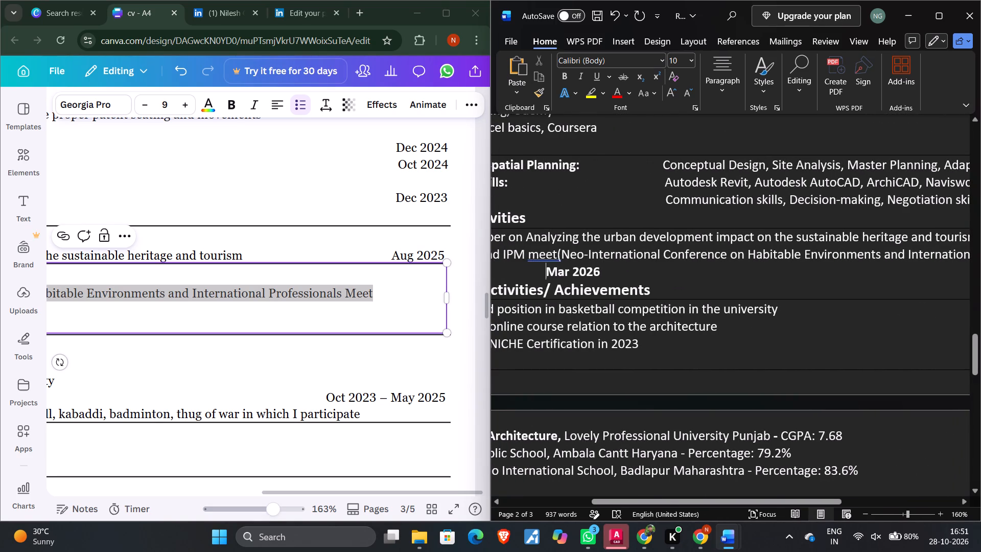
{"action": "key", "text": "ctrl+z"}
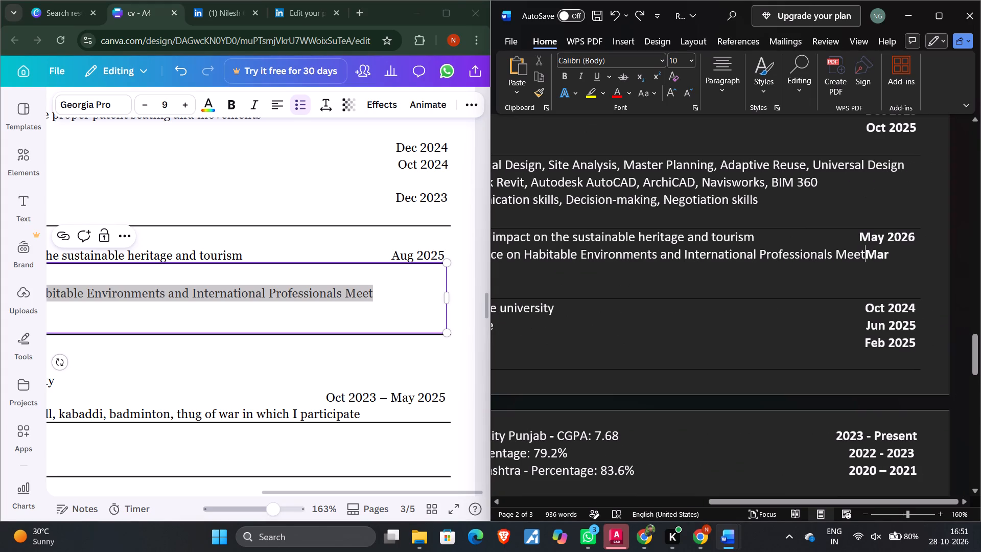
Insert a space between "meet" and the opening parenthesis in the "5th NICHE and IPM meet" line.
{"action": "left_click", "coordinate": [687, 351]}
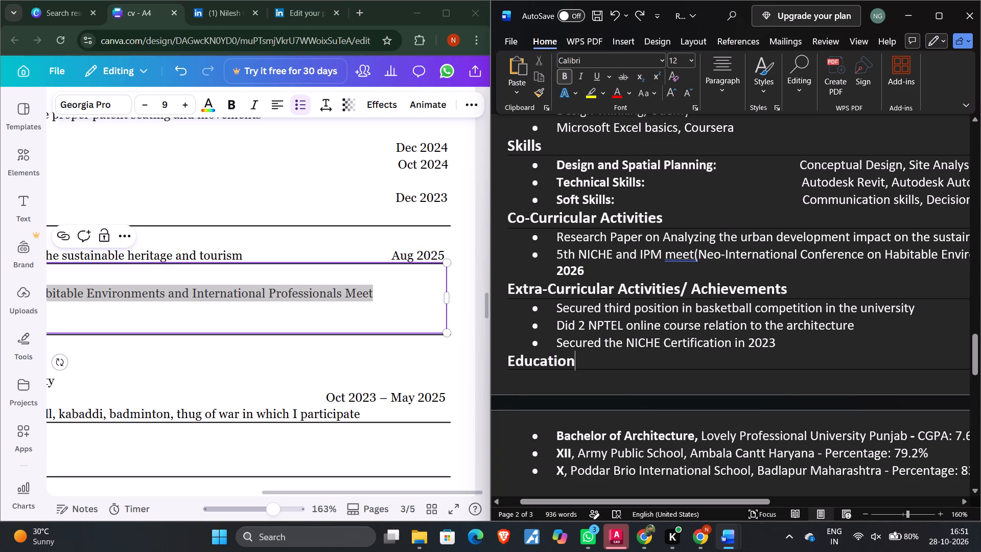
{"action": "left_click", "coordinate": [692, 258]}
{"action": "key", "text": "space"}
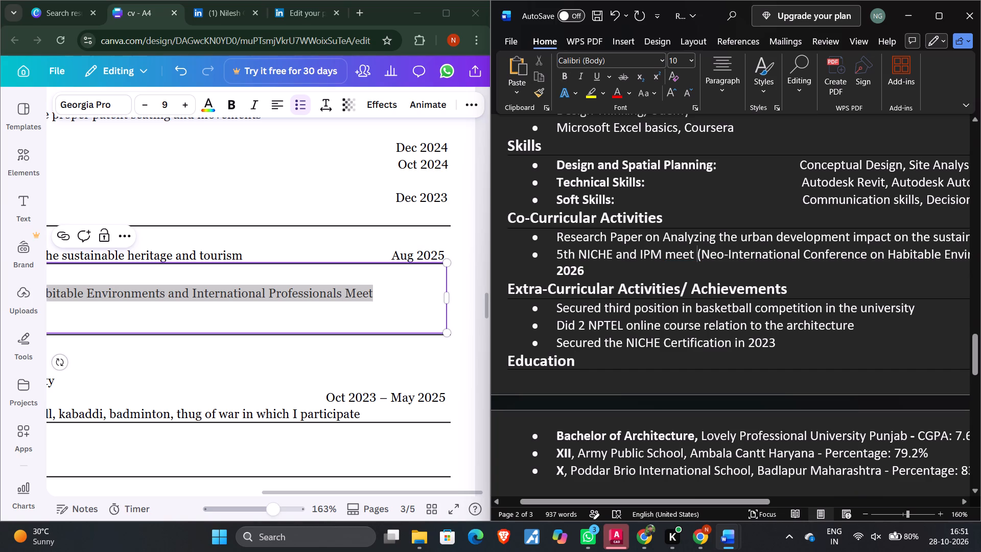
Delete the word "Meet" and its preceding space after "International Professionals" in the conference line.
{"action": "scroll", "coordinate": [747, 264], "scroll_direction": "left", "scroll_amount": 1}
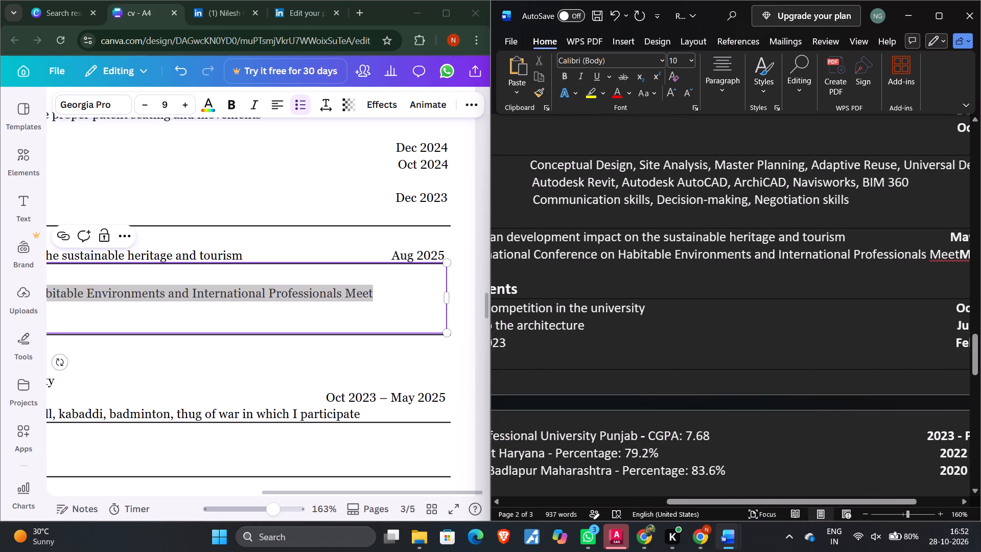
{"action": "scroll", "coordinate": [767, 264], "scroll_direction": "left", "scroll_amount": 1}
{"action": "scroll", "coordinate": [815, 265], "scroll_direction": "left", "scroll_amount": 2}
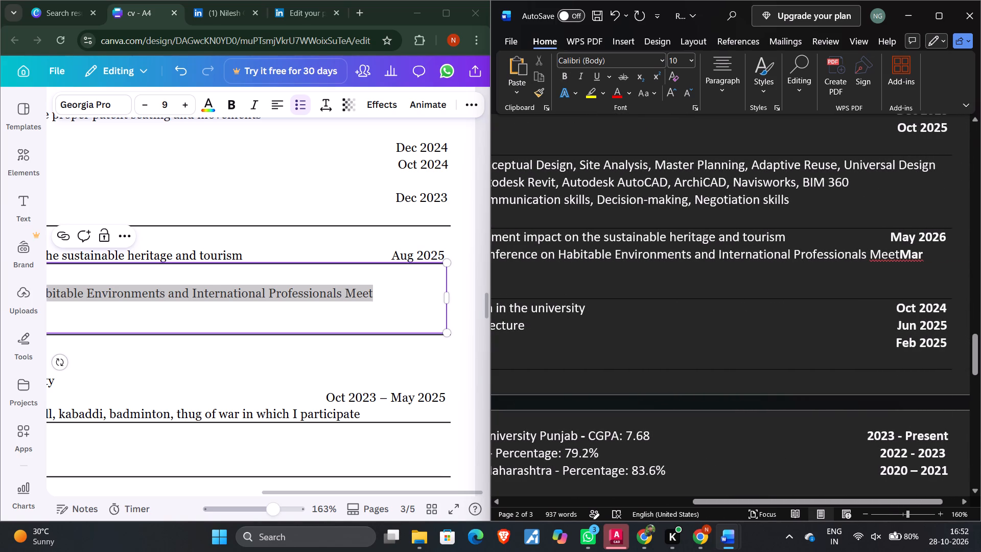
{"action": "left_click", "coordinate": [901, 261]}
{"action": "key", "text": "BackSpace"}
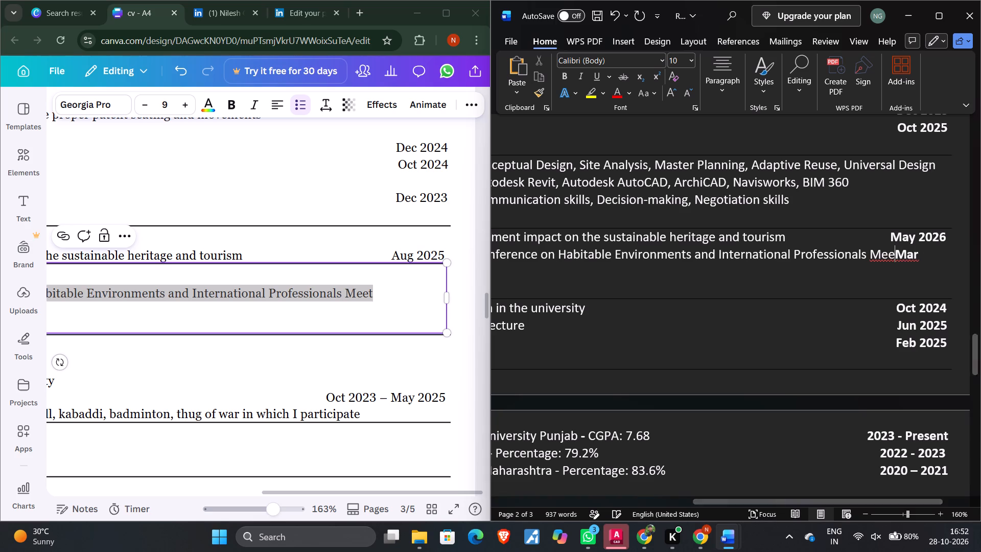
{"action": "key", "text": "BackSpace"}
{"action": "key", "text": "BackSpace"}
{"action": "key", "text": "BackSpace"}
{"action": "key", "text": "BackSpace"}
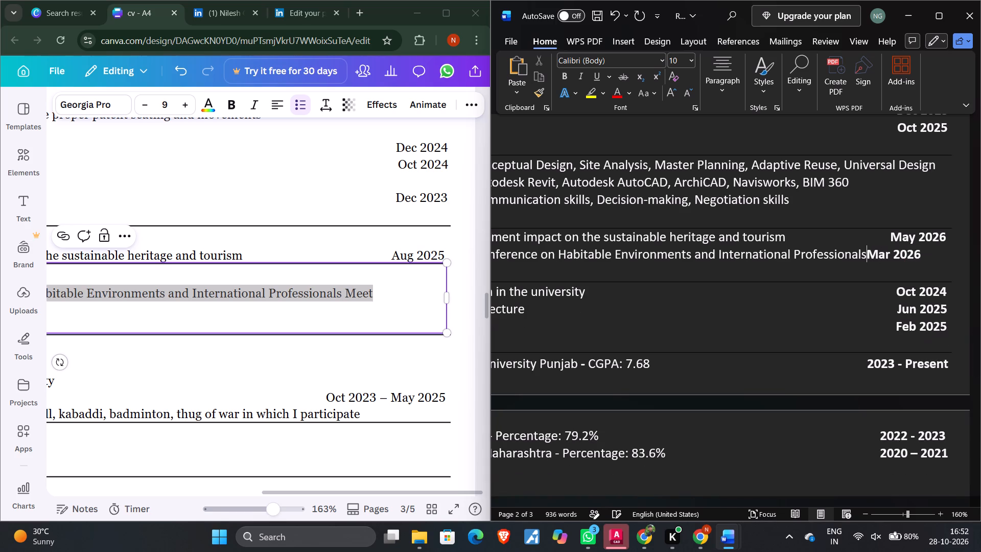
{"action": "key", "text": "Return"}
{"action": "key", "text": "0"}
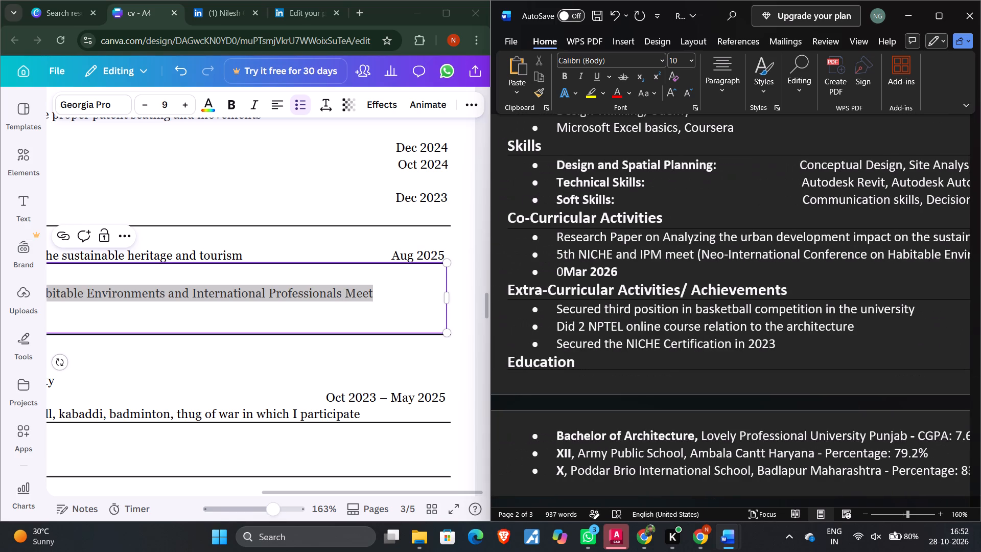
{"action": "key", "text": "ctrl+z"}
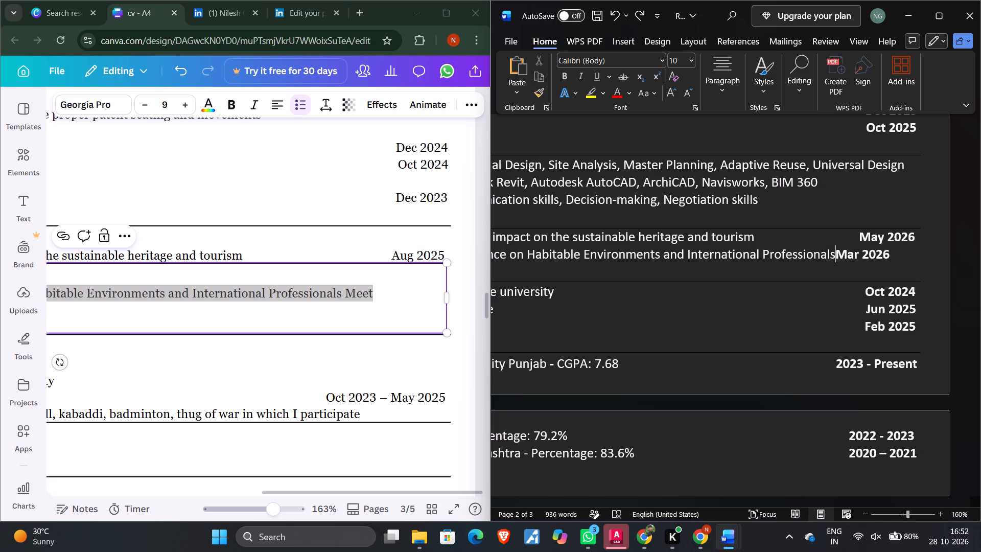
Add a closing parenthesis after "International Professionals" and six spaces before Mar 2026 to line it up with the other dates.
{"action": "type", "text": ")"}
{"action": "key", "text": "space"}
{"action": "key", "text": "space"}
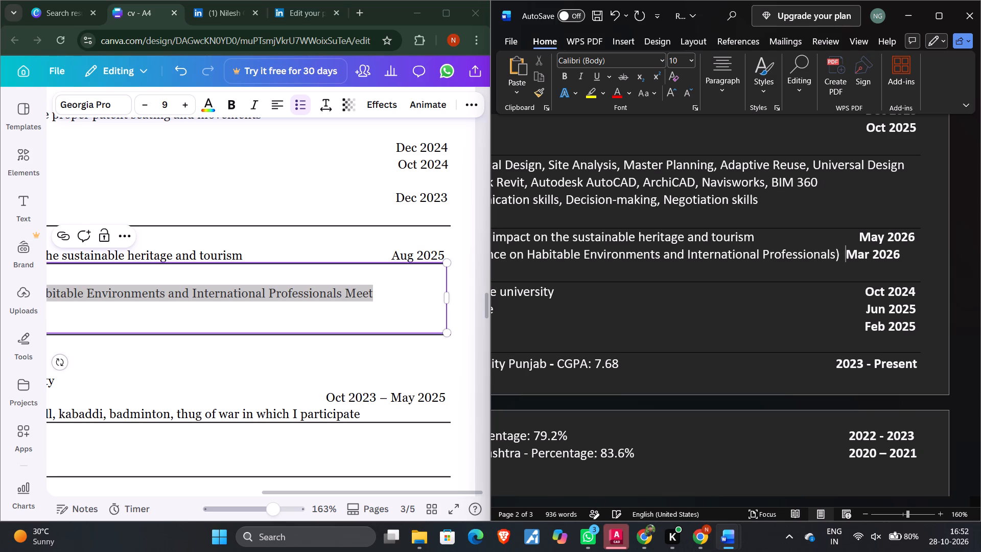
{"action": "key", "text": "space"}
{"action": "key", "text": "space"}
{"action": "key", "text": "space"}
{"action": "key", "text": "space"}
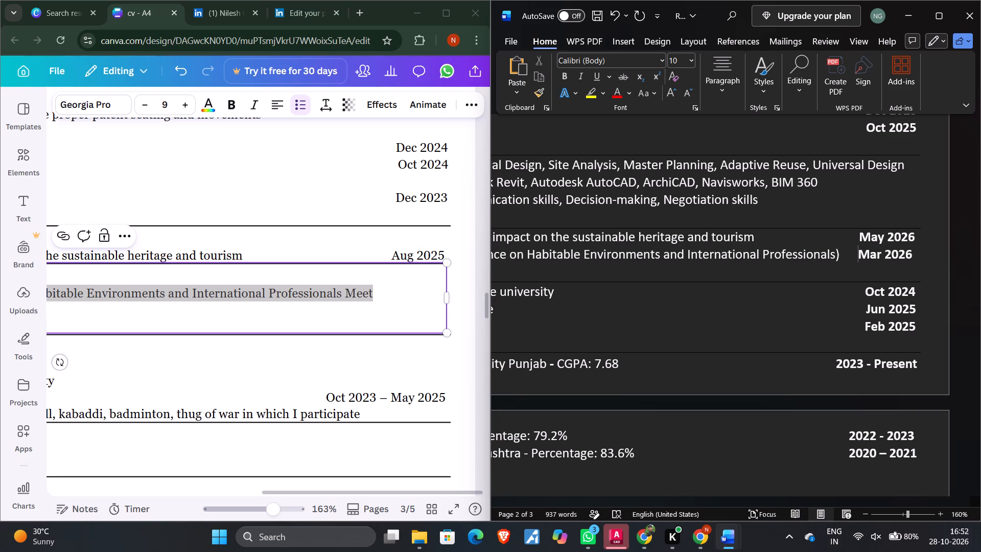
{"action": "key", "text": "space"}
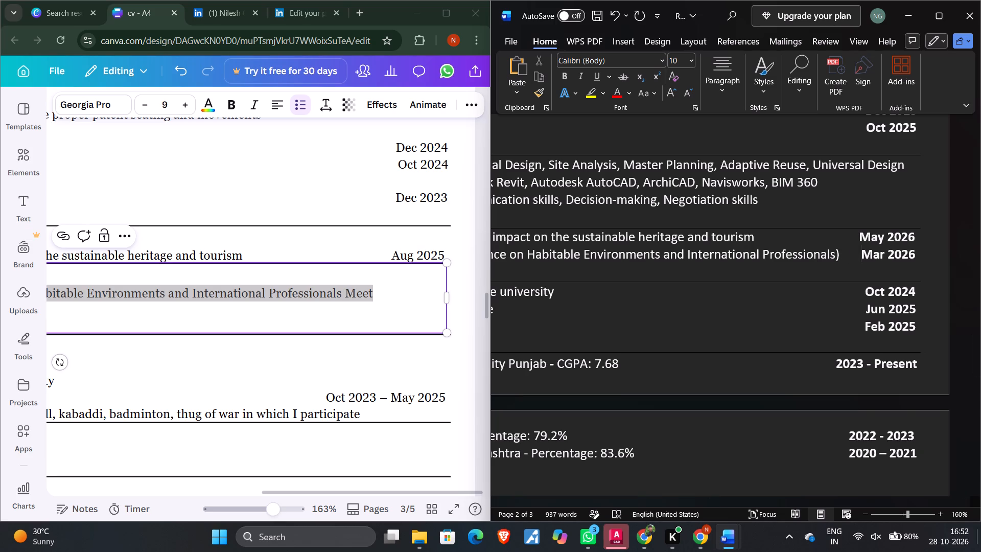
{"action": "key", "text": "BackSpace"}
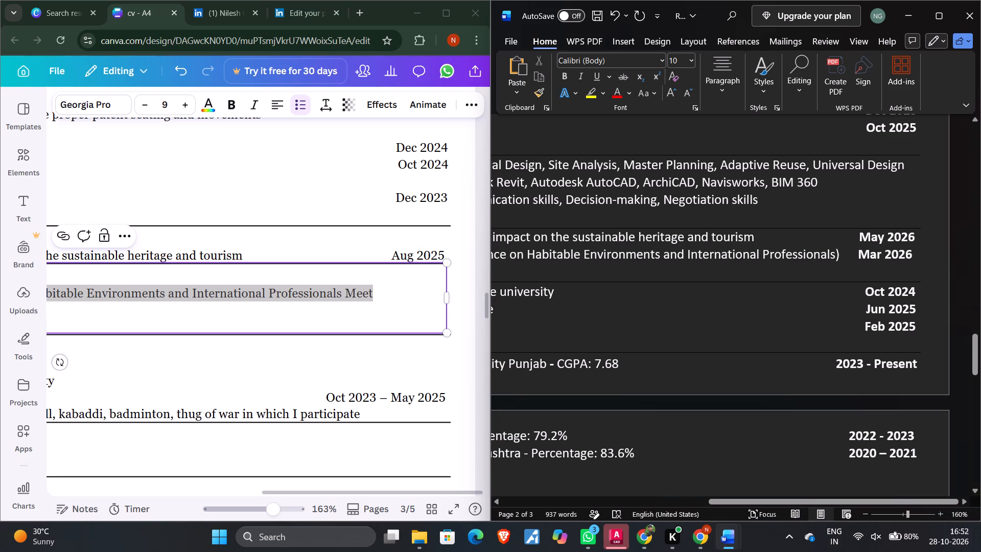
Add one more space before Mar 2026 in the conference line to align it with the May 2026 date above.
{"action": "left_click", "coordinate": [867, 347]}
{"action": "scroll", "coordinate": [734, 288], "scroll_direction": "down", "scroll_amount": 5, "text": "ctrl"}
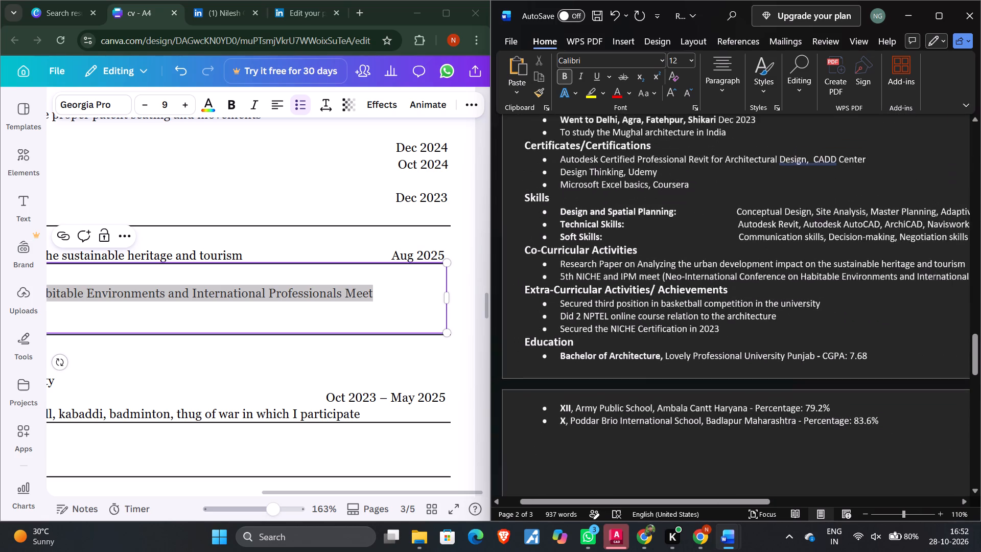
{"action": "scroll", "coordinate": [788, 309], "scroll_direction": "left", "scroll_amount": 2}
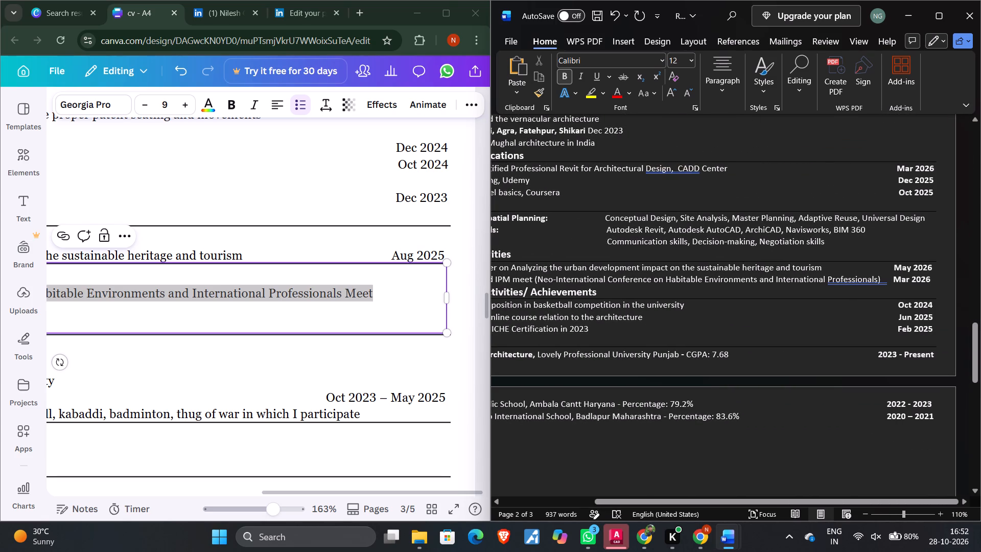
{"action": "scroll", "coordinate": [908, 275], "scroll_direction": "up", "scroll_amount": 3, "text": "ctrl"}
{"action": "scroll", "coordinate": [908, 275], "scroll_direction": "left", "scroll_amount": 2}
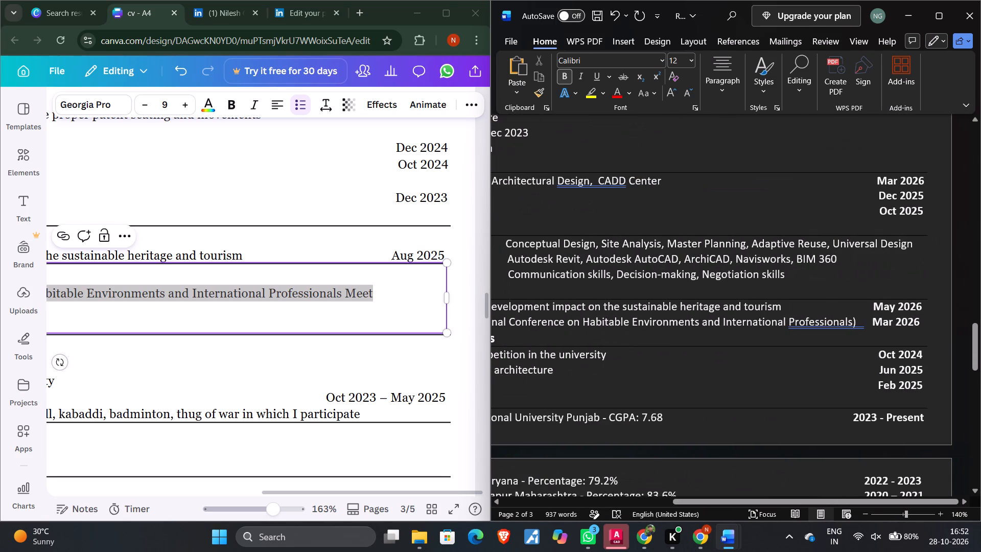
{"action": "left_click", "coordinate": [871, 317]}
{"action": "key", "text": "space"}
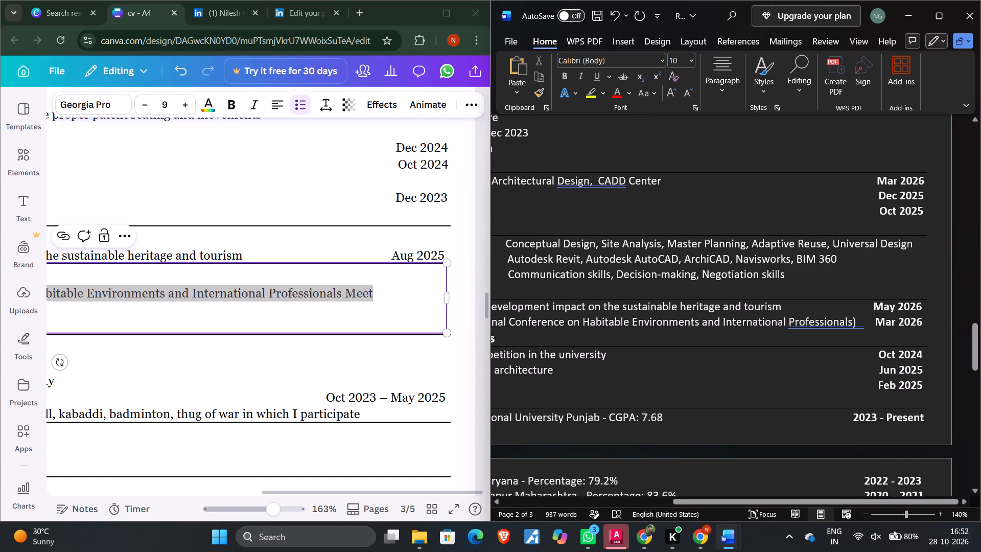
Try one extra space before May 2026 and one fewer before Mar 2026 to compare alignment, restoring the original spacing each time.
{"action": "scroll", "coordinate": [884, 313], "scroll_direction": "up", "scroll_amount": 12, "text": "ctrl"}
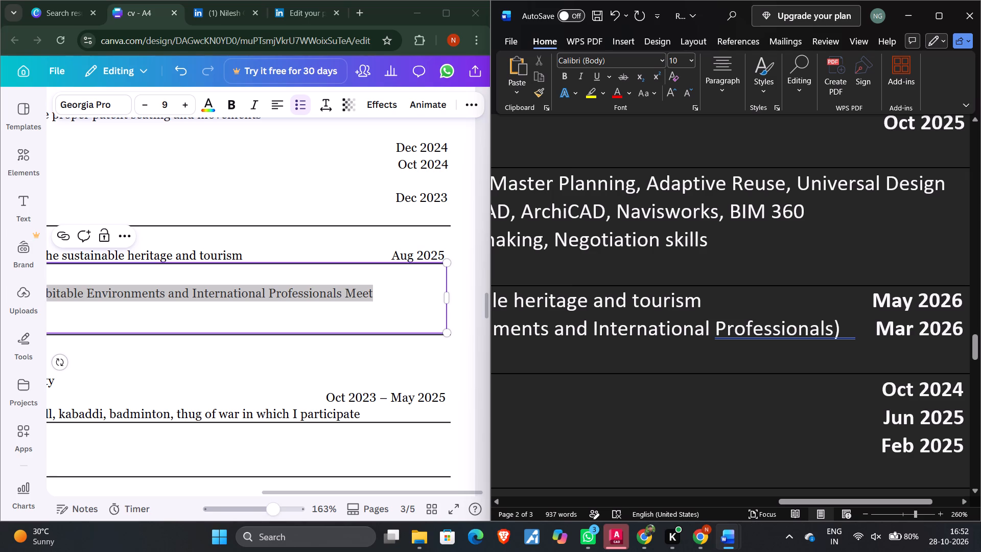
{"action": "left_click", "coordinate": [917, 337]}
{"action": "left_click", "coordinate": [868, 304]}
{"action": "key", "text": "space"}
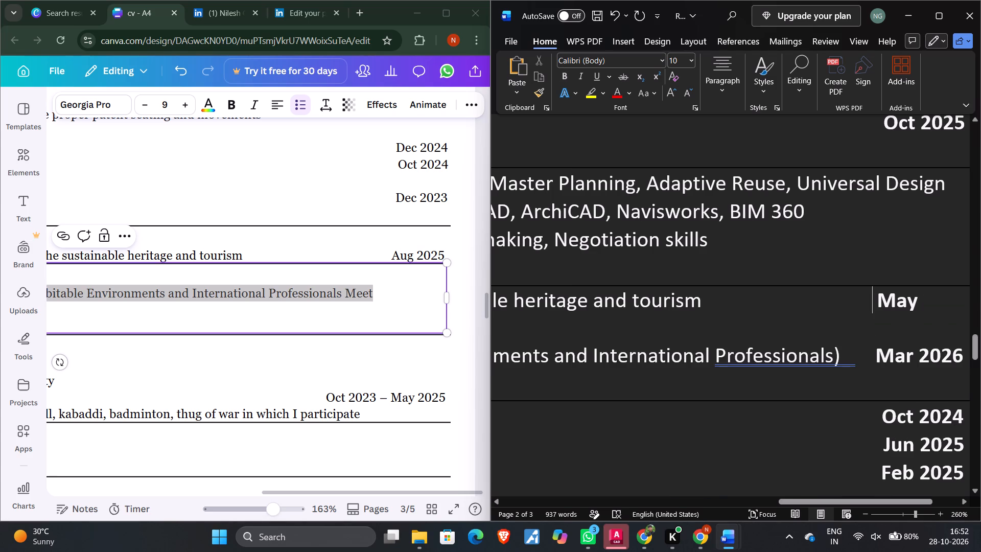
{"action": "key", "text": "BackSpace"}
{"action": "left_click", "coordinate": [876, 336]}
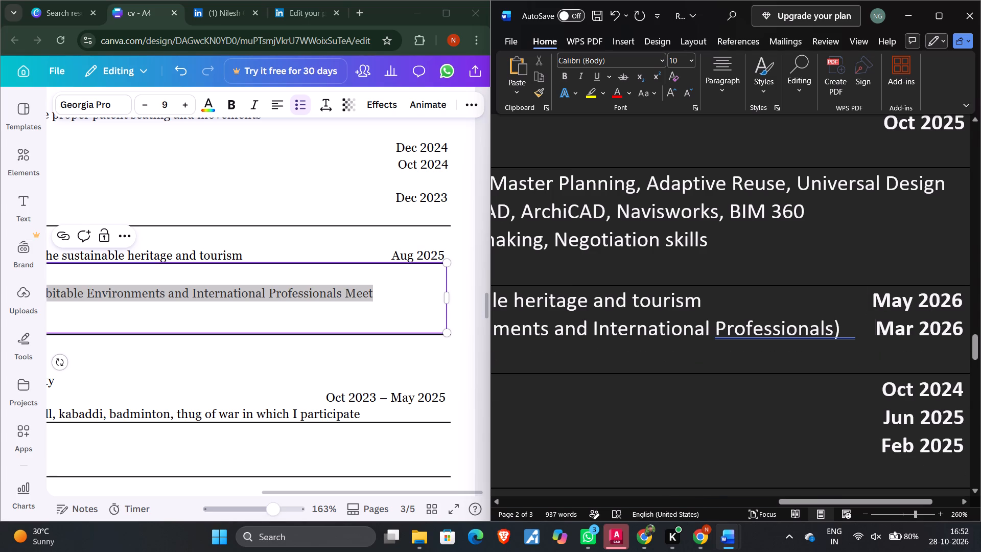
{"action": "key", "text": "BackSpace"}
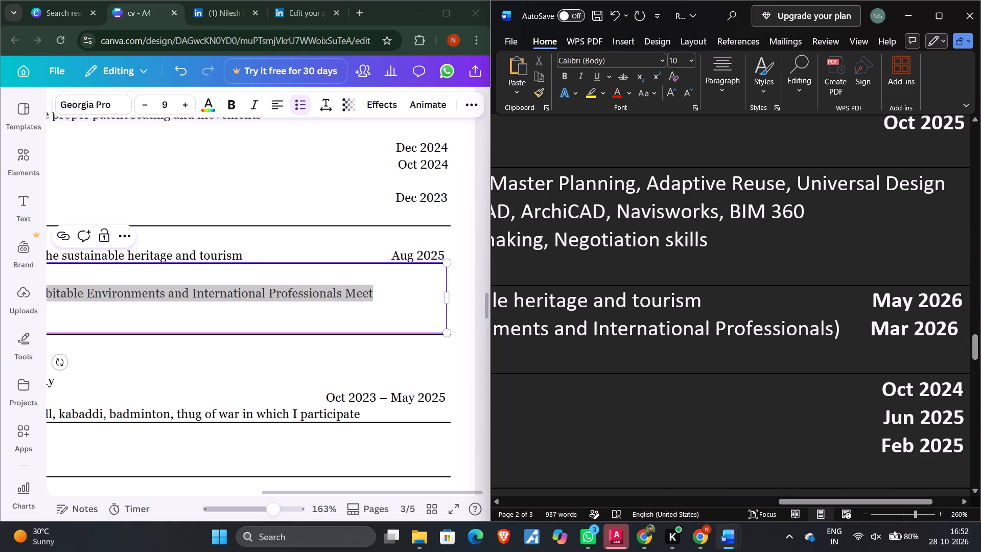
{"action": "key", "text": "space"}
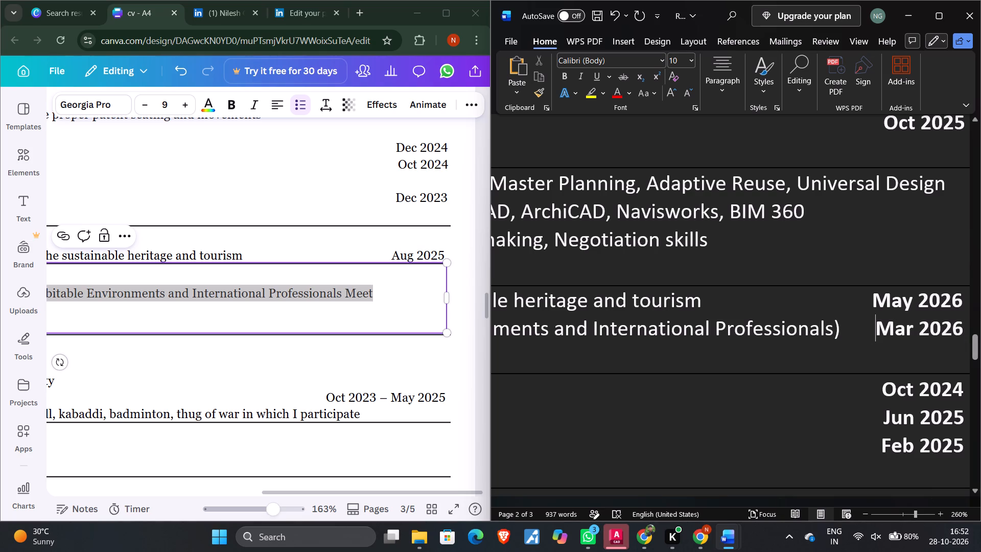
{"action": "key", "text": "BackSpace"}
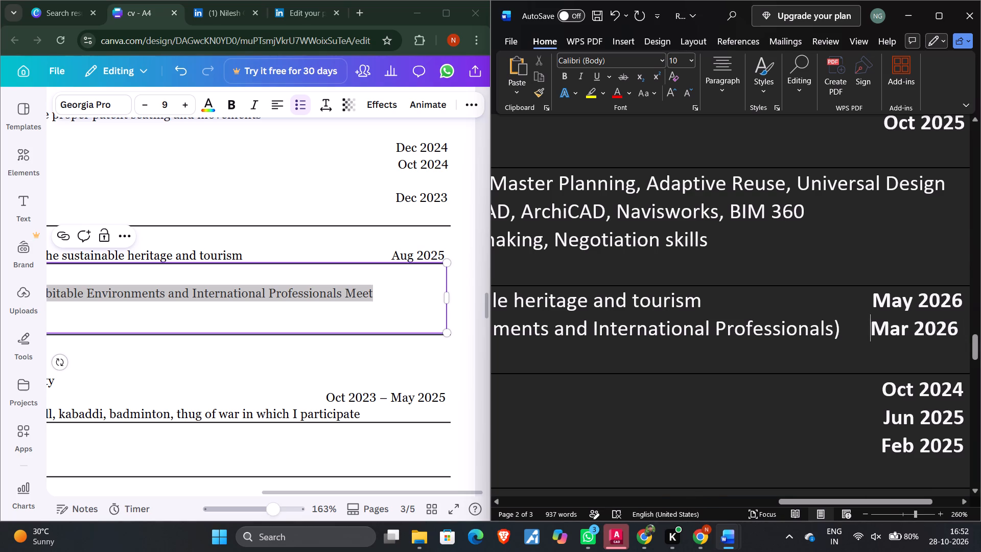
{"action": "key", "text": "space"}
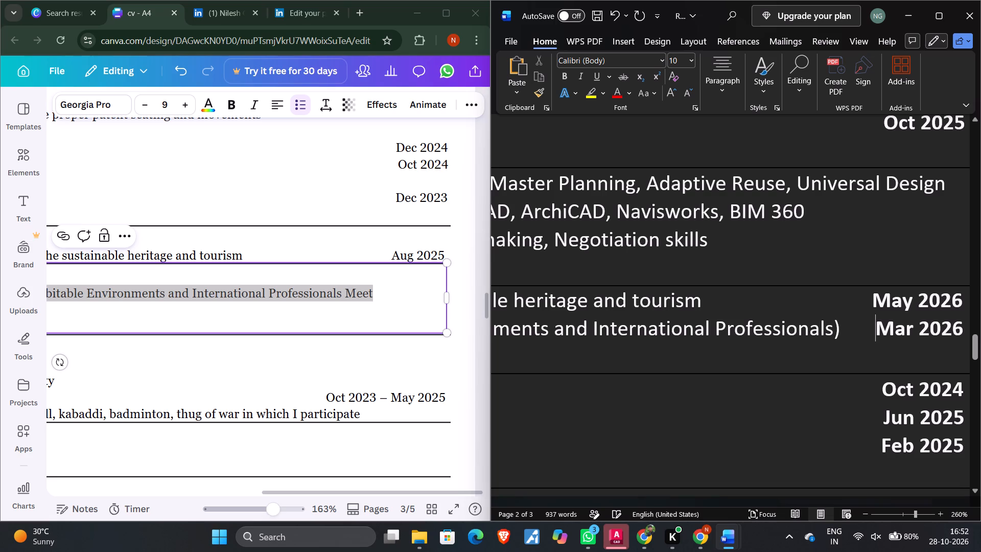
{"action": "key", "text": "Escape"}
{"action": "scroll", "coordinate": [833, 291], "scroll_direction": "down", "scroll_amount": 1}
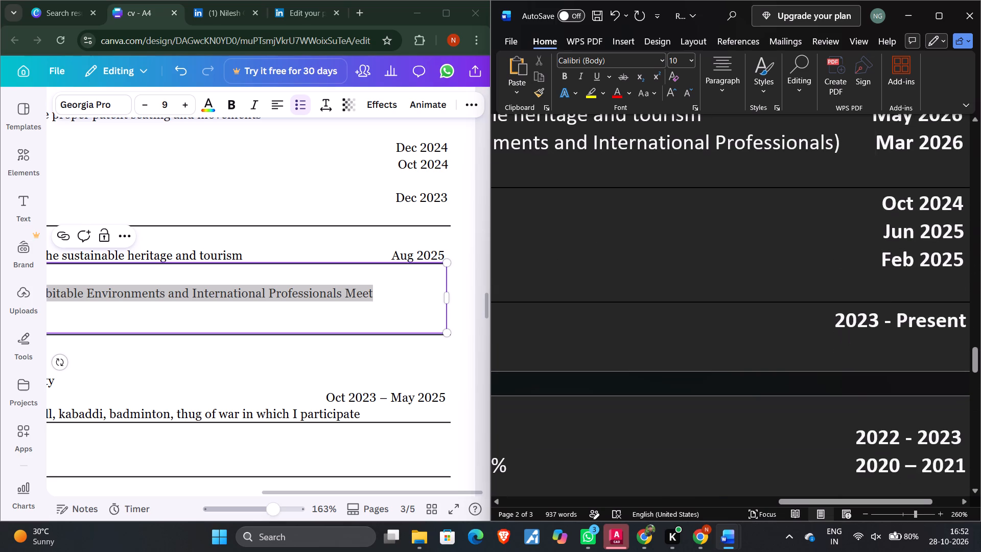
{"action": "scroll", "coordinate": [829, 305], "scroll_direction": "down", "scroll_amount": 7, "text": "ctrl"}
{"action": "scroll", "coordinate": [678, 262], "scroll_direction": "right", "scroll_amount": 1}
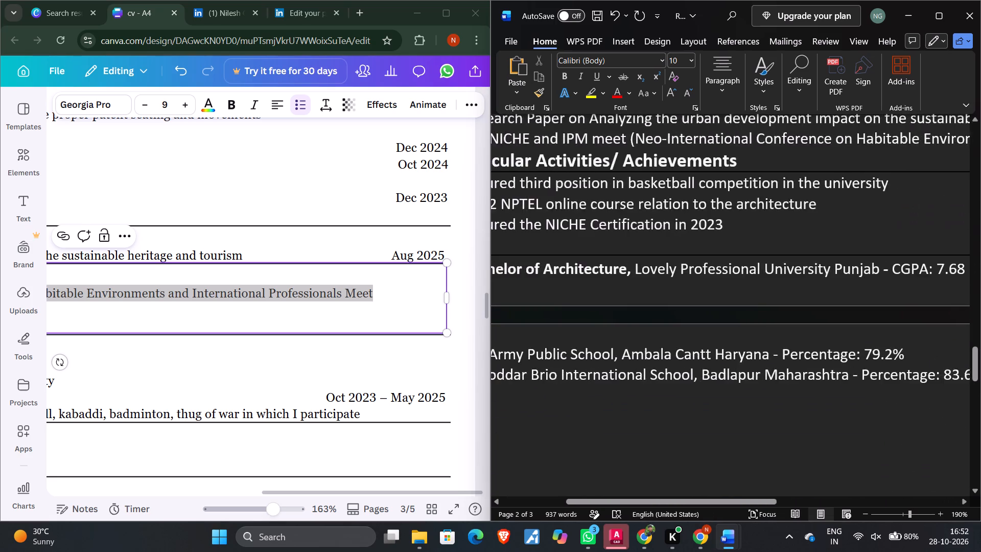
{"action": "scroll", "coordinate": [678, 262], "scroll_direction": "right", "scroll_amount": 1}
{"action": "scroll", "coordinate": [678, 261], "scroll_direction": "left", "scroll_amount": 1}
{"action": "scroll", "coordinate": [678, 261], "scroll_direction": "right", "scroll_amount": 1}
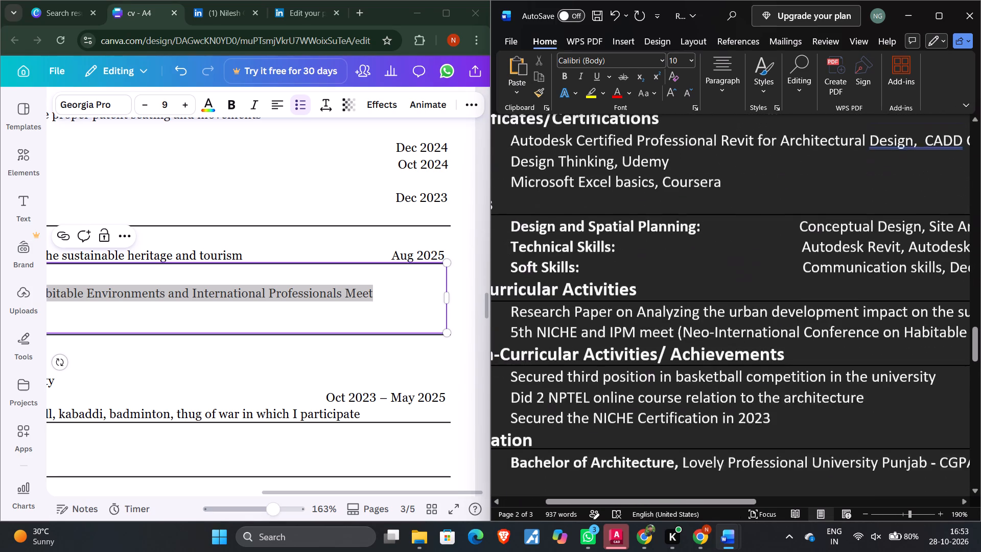
Copy the line "INTEXT EXPO (Fire safety conference)" from the Conference section of the Canva CV.
{"action": "scroll", "coordinate": [678, 261], "scroll_direction": "right", "scroll_amount": 1}
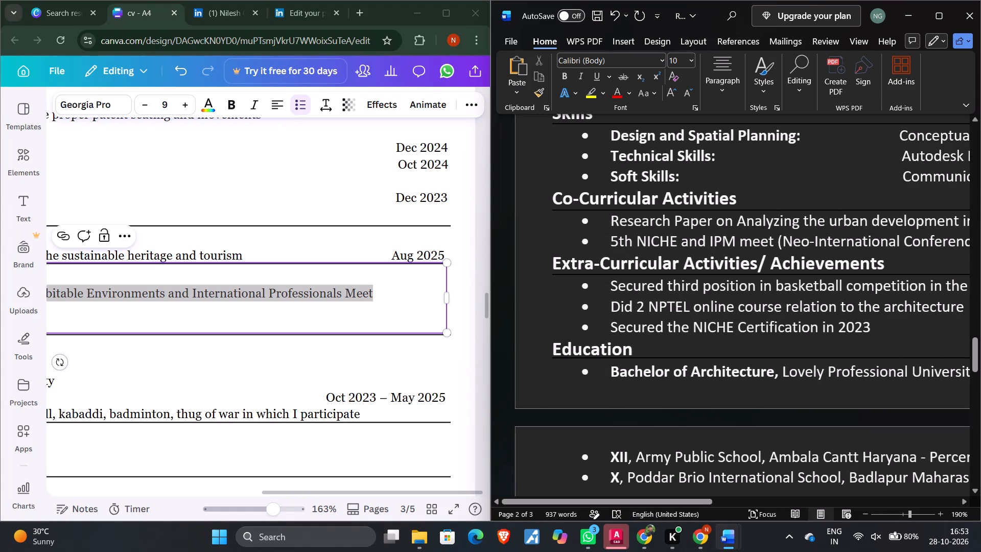
{"action": "left_click", "coordinate": [263, 297]}
{"action": "left_click", "coordinate": [286, 309]}
{"action": "scroll", "coordinate": [286, 309], "scroll_direction": "right", "scroll_amount": 5}
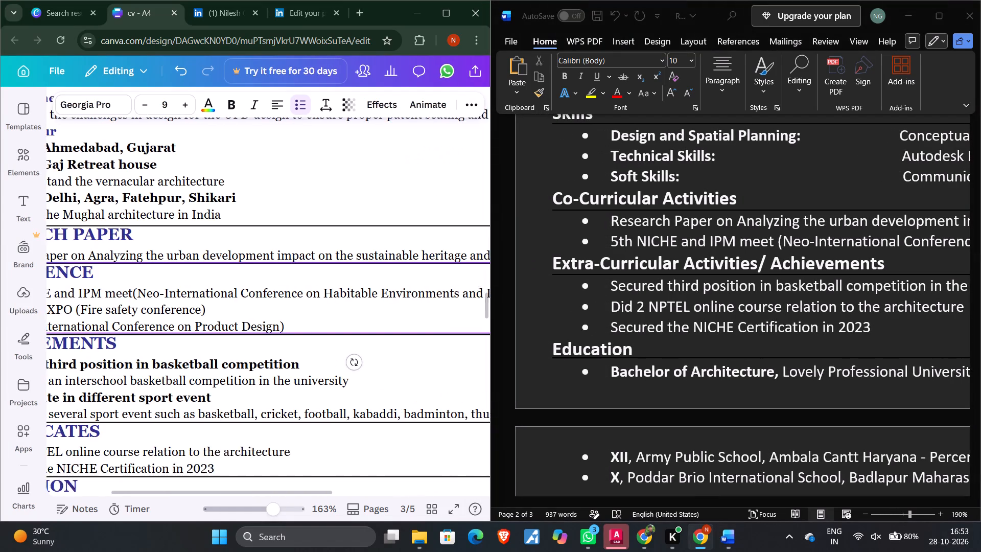
{"action": "scroll", "coordinate": [260, 308], "scroll_direction": "right", "scroll_amount": 1}
{"action": "left_click_drag", "start_coordinate": [110, 324], "coordinate": [141, 327]}
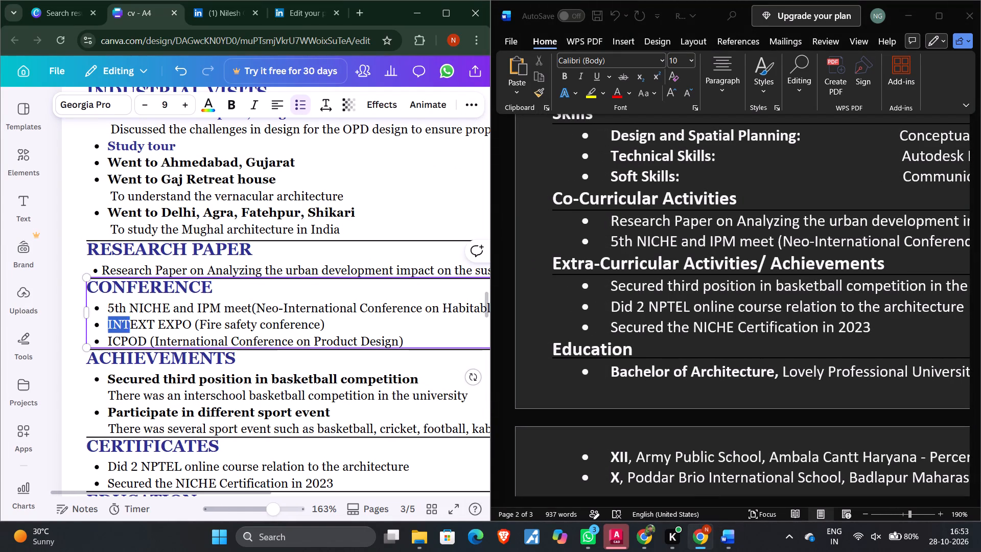
{"action": "left_click_drag", "start_coordinate": [141, 327], "coordinate": [333, 330]}
{"action": "key", "text": "ctrl+c"}
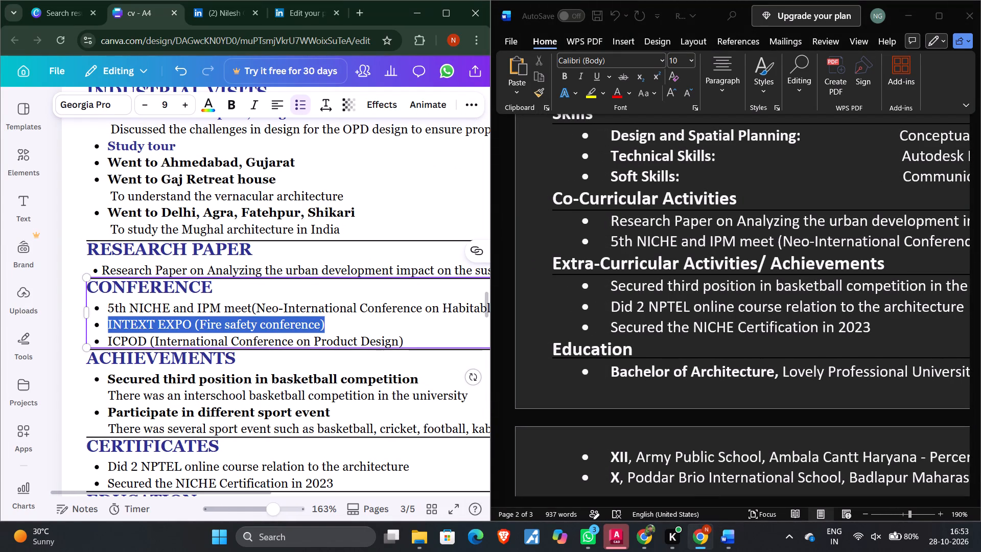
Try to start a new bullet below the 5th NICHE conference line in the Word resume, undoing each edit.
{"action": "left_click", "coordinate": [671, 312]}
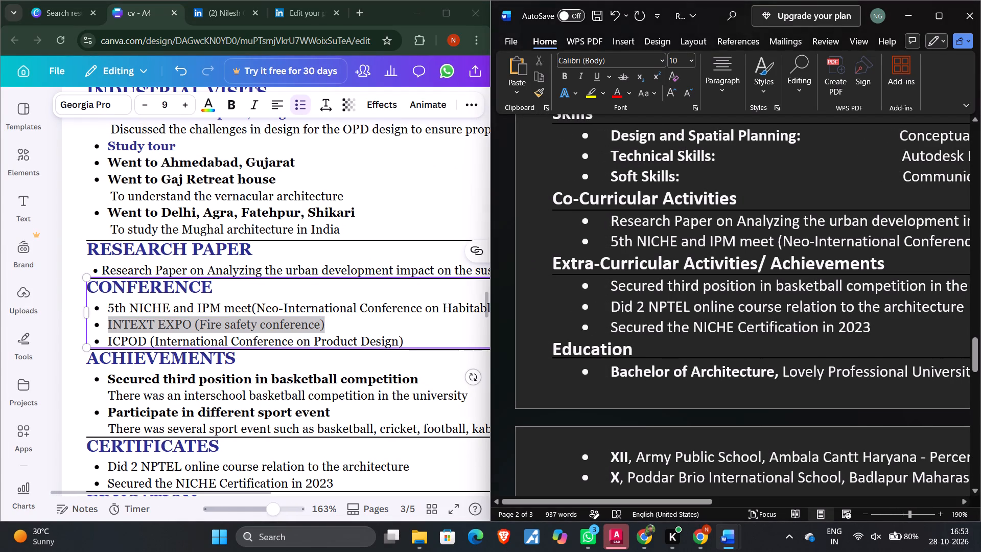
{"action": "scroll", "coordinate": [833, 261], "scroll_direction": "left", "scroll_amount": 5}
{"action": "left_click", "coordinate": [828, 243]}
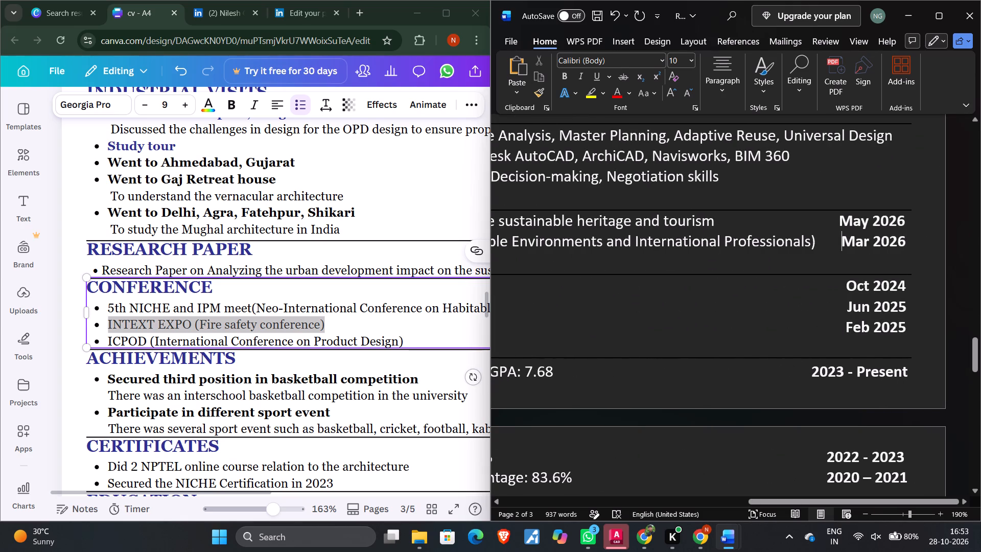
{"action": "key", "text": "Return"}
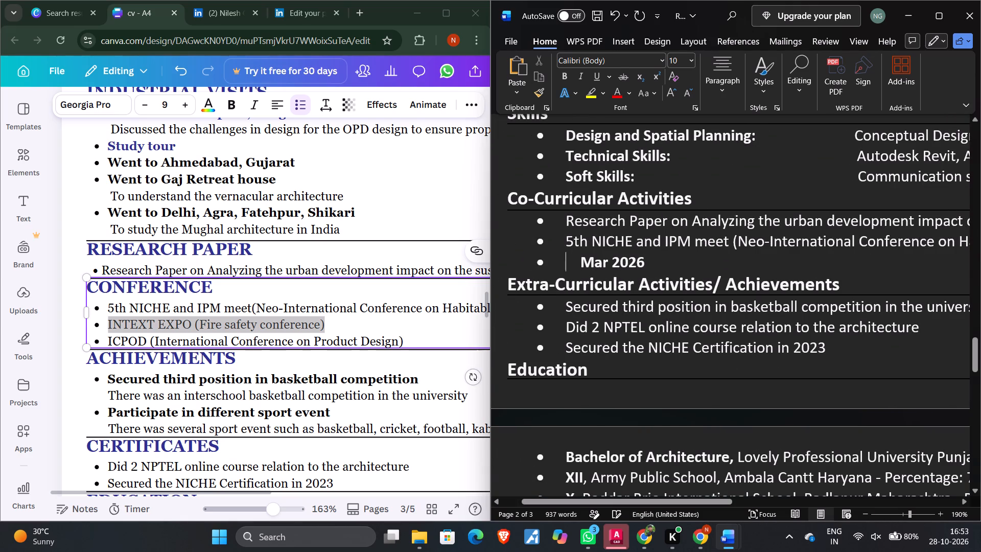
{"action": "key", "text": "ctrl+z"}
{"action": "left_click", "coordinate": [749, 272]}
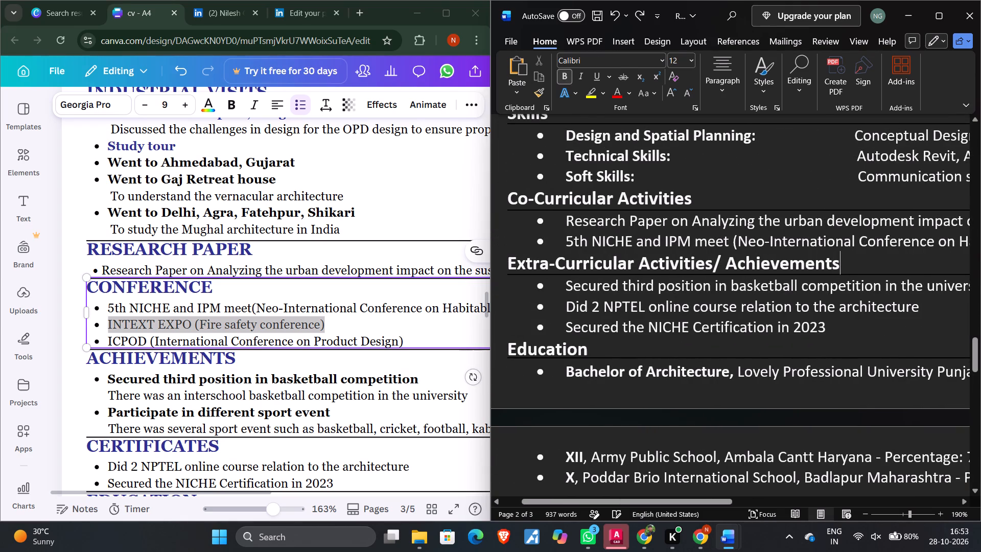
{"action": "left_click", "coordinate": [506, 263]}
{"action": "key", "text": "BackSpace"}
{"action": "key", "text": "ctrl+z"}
Insert a bullet between the research paper and 5th NICHE lines and paste "INTEXT EXPO (Fire safety conference)" into it.
{"action": "key", "text": "Up"}
{"action": "key", "text": "Return"}
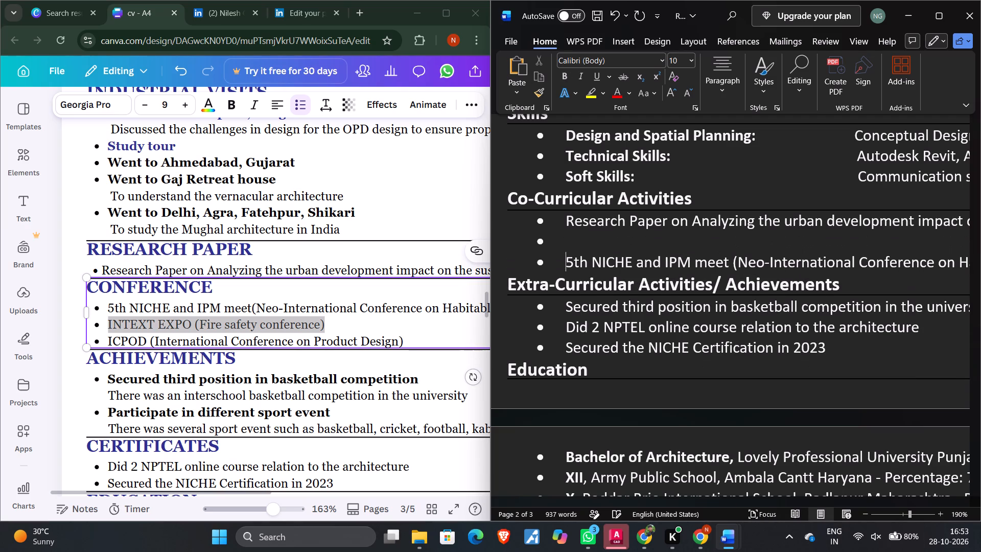
{"action": "left_click", "coordinate": [567, 234]}
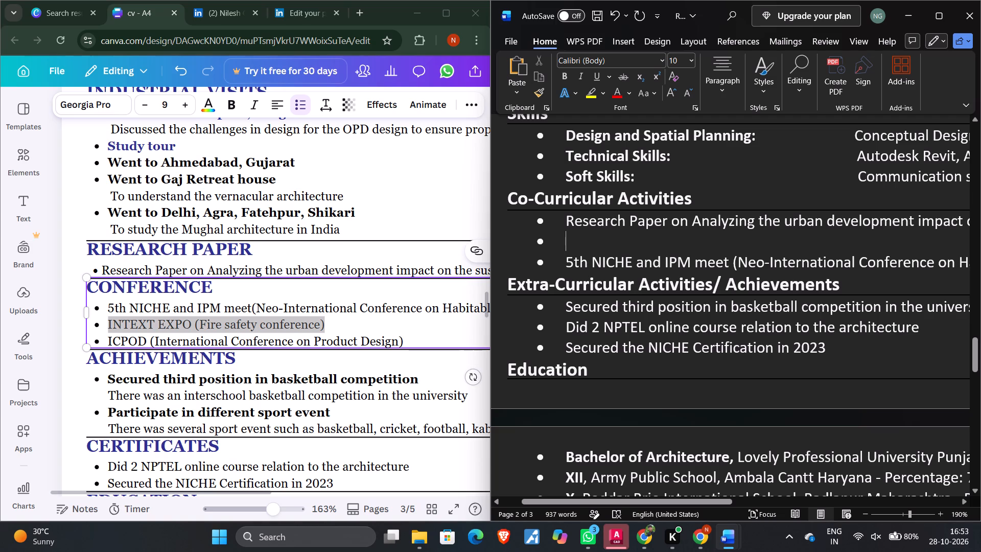
{"action": "scroll", "coordinate": [468, 311], "scroll_direction": "left", "scroll_amount": 7}
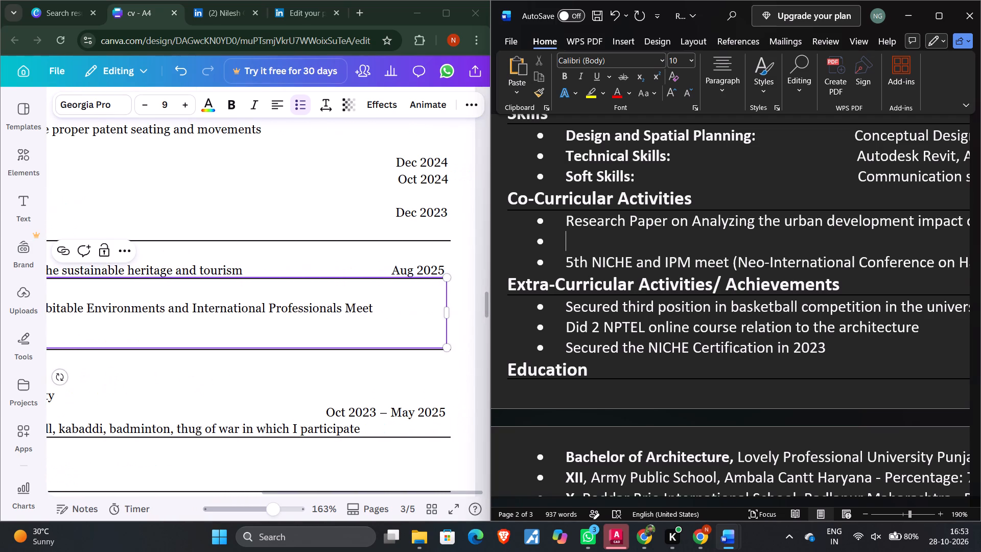
{"action": "scroll", "coordinate": [468, 311], "scroll_direction": "left", "scroll_amount": 1}
{"action": "key", "text": "ctrl+v"}
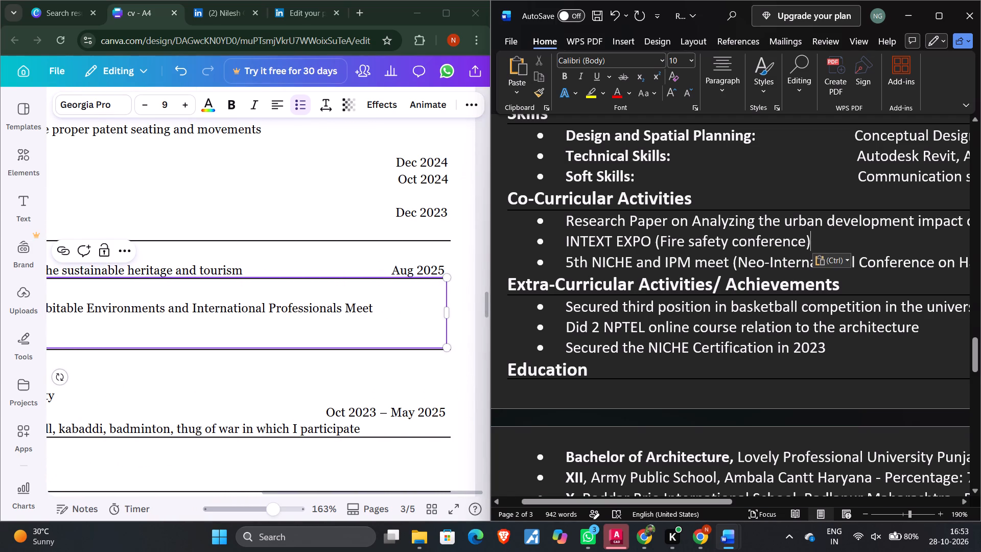
Change "INTEXT" to "Intext" in the fire safety conference bullet.
{"action": "scroll", "coordinate": [617, 252], "scroll_direction": "right", "scroll_amount": 3}
{"action": "scroll", "coordinate": [616, 252], "scroll_direction": "up", "scroll_amount": 2}
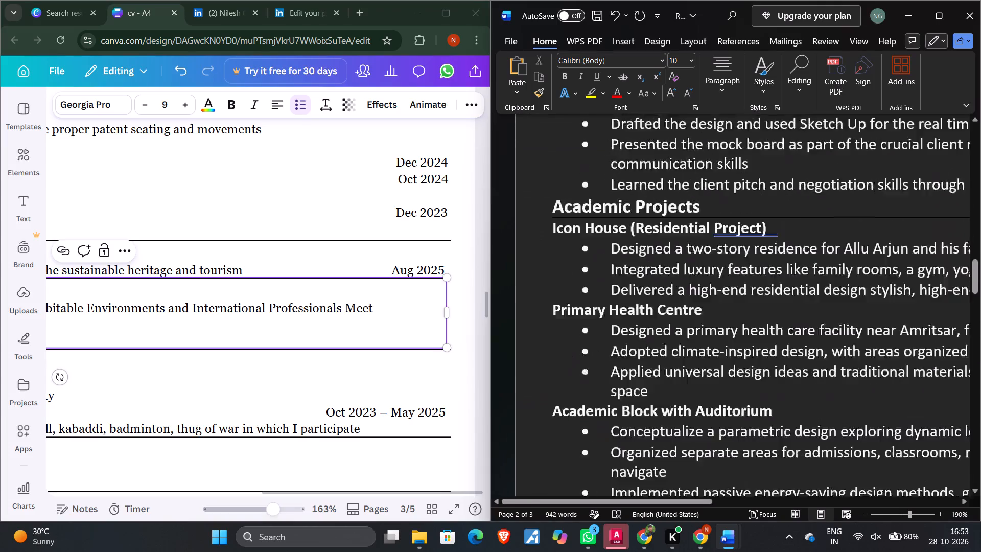
{"action": "scroll", "coordinate": [616, 252], "scroll_direction": "down", "scroll_amount": 2}
{"action": "scroll", "coordinate": [616, 252], "scroll_direction": "up", "scroll_amount": 1}
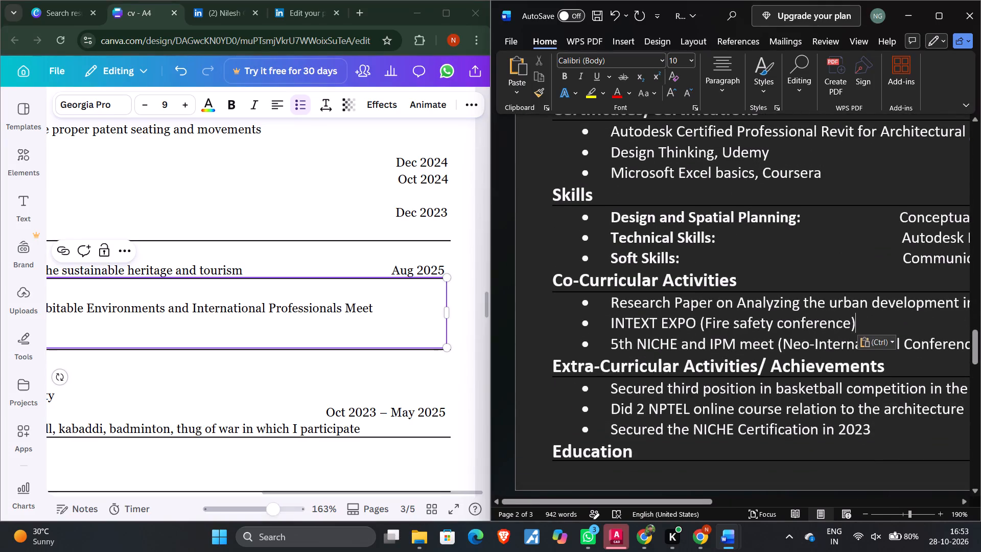
{"action": "left_click", "coordinate": [655, 323]}
{"action": "key", "text": "BackSpace"}
{"action": "key", "text": "BackSpace"}
{"action": "key", "text": "BackSpace"}
{"action": "key", "text": "BackSpace"}
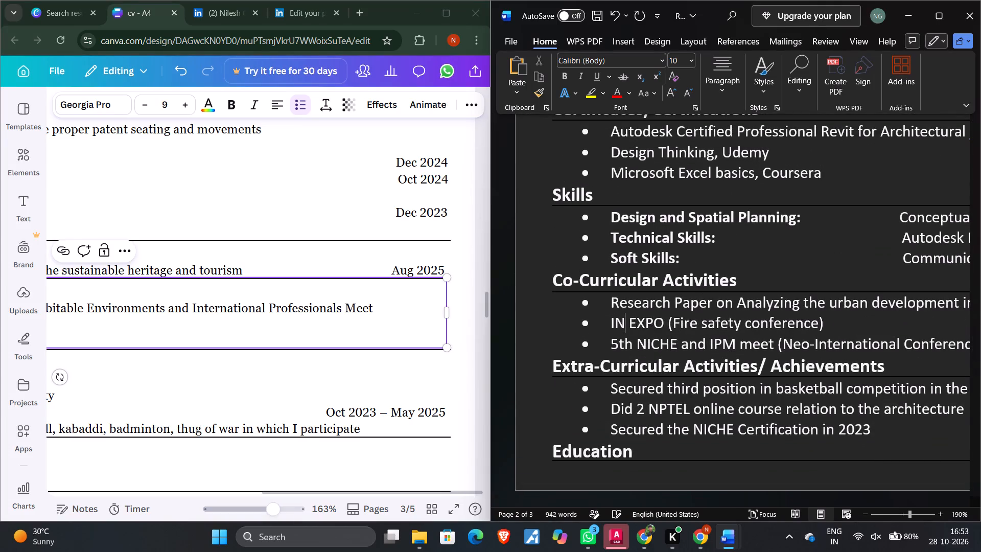
{"action": "key", "text": "BackSpace"}
{"action": "type", "text": "ntext"}
{"action": "key", "text": "space"}
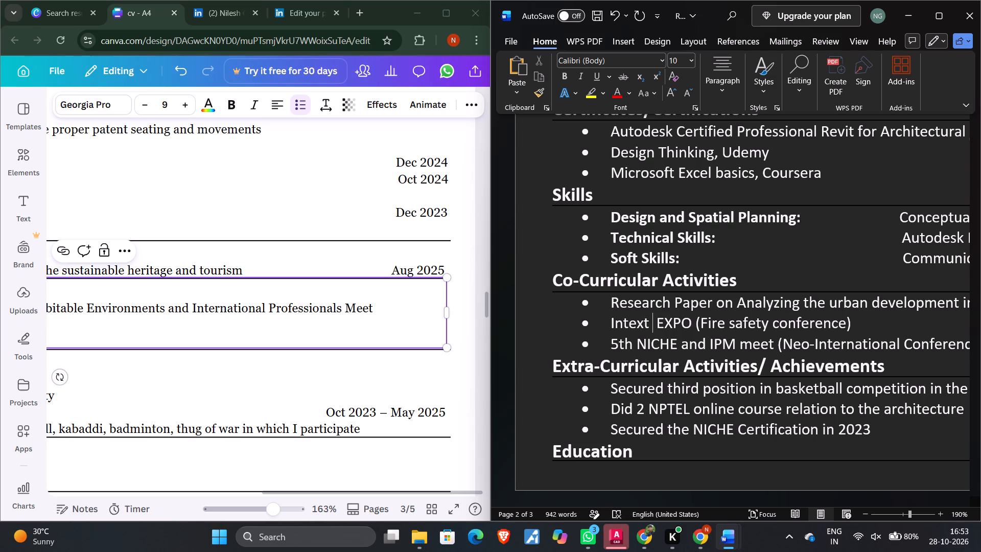
{"action": "key", "text": "BackSpace"}
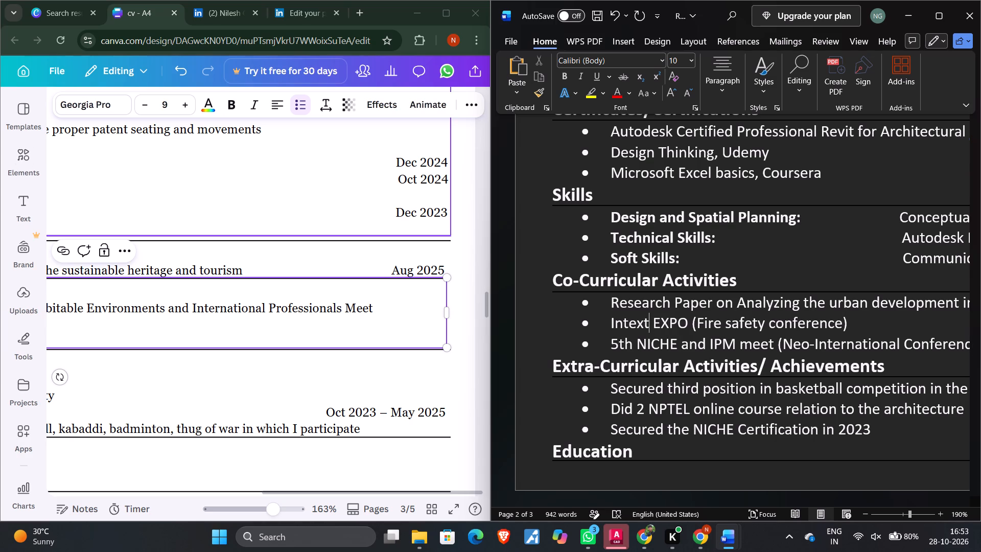
Add a bullet below Intext EXPO and fill it with "ICPOD (International Conference on Product Design)" copied from the Canva CV.
{"action": "left_click", "coordinate": [846, 320]}
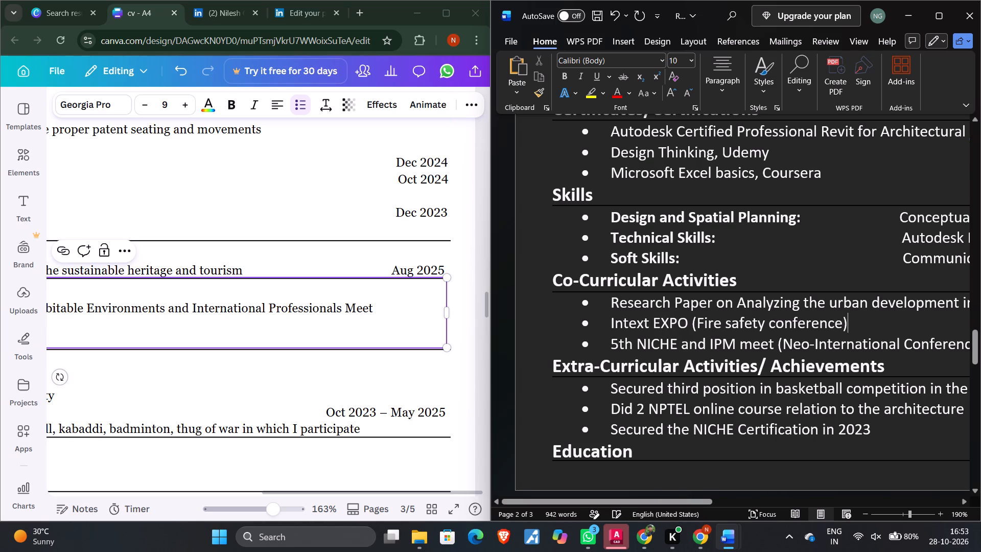
{"action": "key", "text": "Return"}
{"action": "scroll", "coordinate": [451, 351], "scroll_direction": "right", "scroll_amount": 3}
{"action": "scroll", "coordinate": [281, 348], "scroll_direction": "right", "scroll_amount": 1}
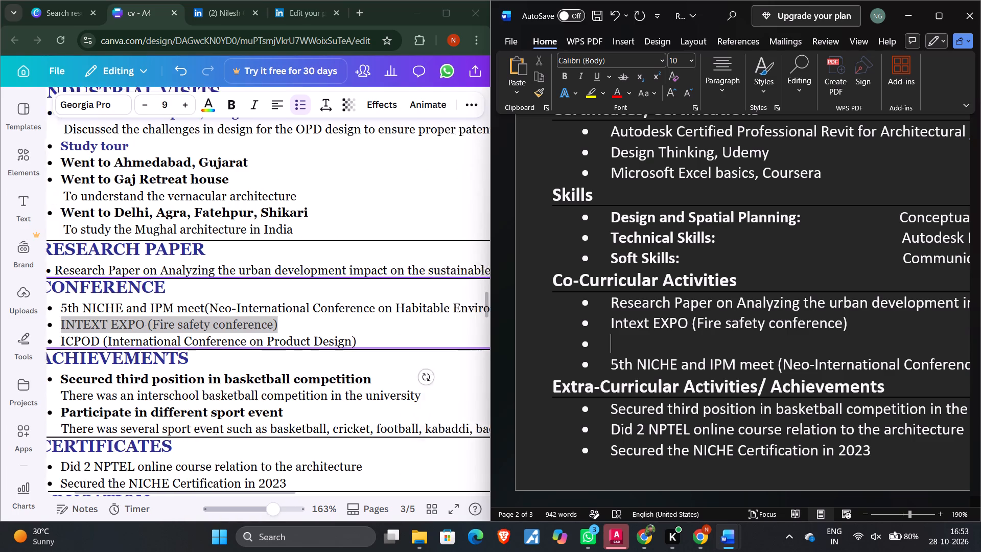
{"action": "scroll", "coordinate": [281, 348], "scroll_direction": "right", "scroll_amount": 2}
{"action": "left_click_drag", "start_coordinate": [108, 340], "coordinate": [209, 352]}
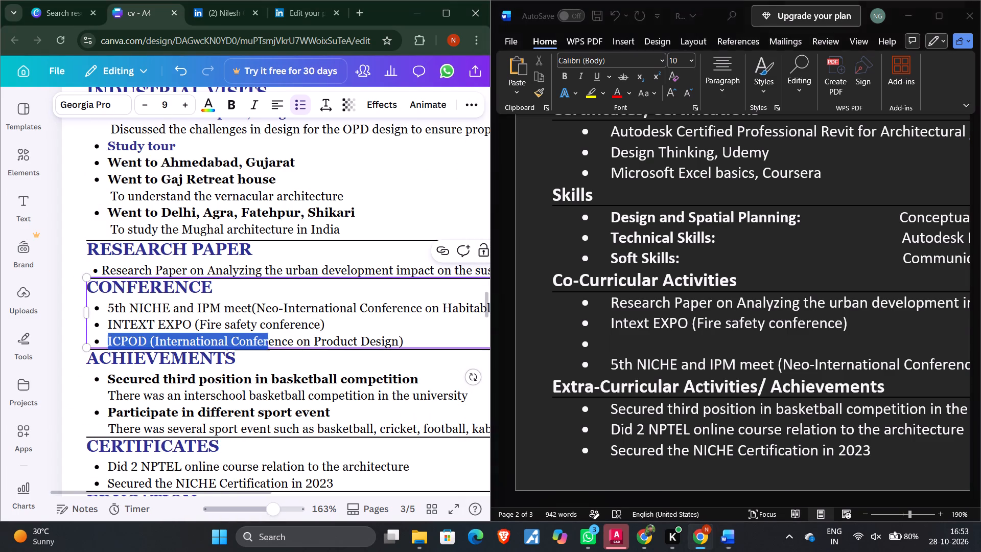
{"action": "left_click_drag", "start_coordinate": [209, 352], "coordinate": [422, 348]}
{"action": "key", "text": "ctrl+c"}
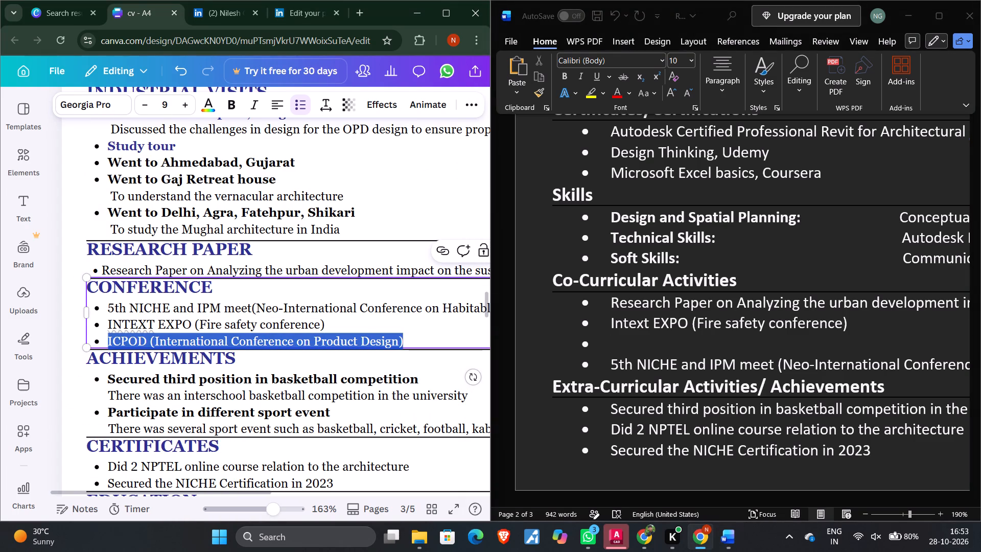
{"action": "left_click", "coordinate": [646, 335]}
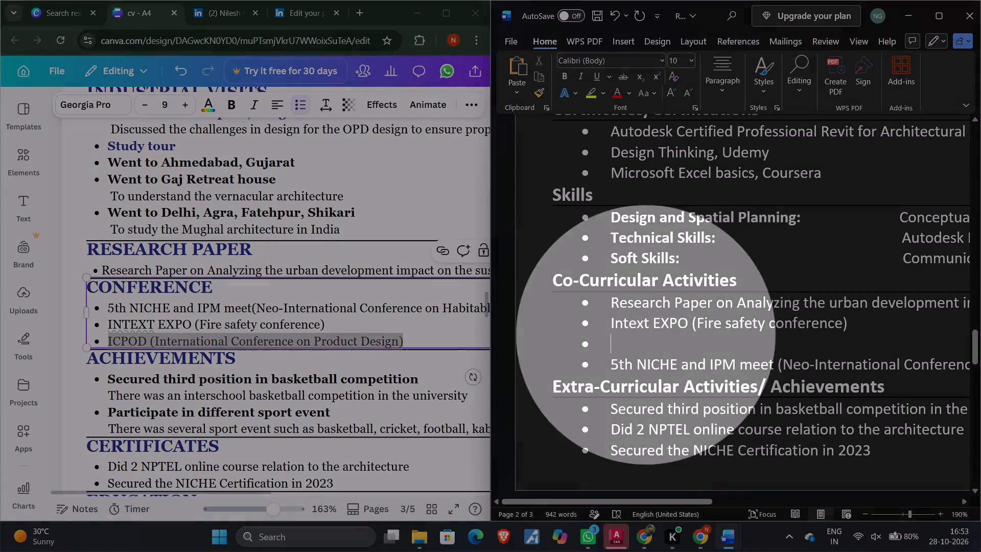
{"action": "left_click", "coordinate": [636, 335]}
{"action": "key", "text": "ctrl+v"}
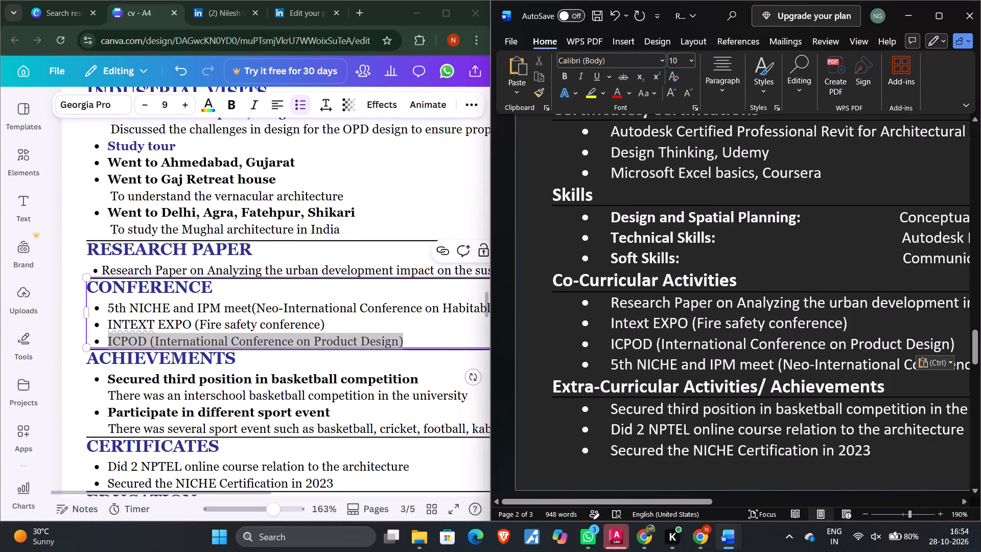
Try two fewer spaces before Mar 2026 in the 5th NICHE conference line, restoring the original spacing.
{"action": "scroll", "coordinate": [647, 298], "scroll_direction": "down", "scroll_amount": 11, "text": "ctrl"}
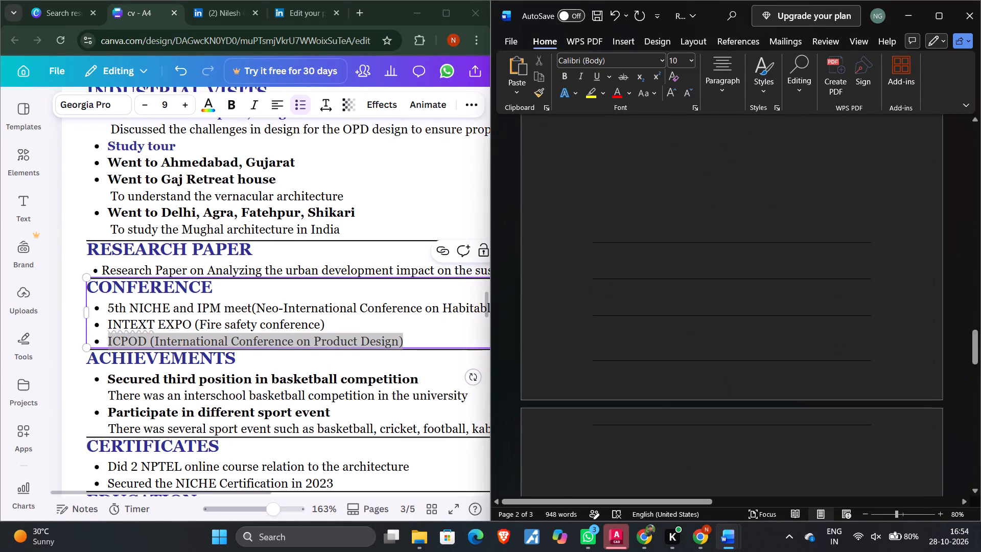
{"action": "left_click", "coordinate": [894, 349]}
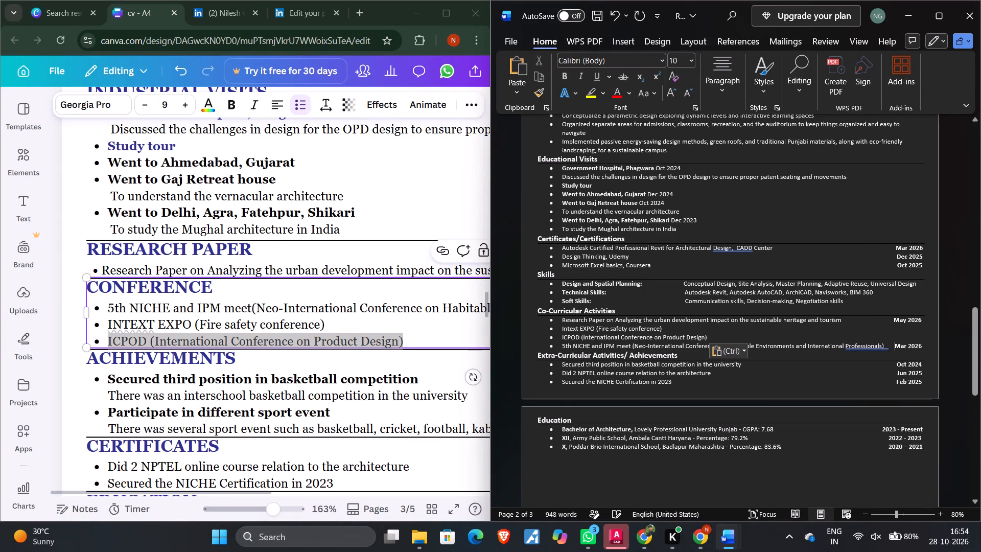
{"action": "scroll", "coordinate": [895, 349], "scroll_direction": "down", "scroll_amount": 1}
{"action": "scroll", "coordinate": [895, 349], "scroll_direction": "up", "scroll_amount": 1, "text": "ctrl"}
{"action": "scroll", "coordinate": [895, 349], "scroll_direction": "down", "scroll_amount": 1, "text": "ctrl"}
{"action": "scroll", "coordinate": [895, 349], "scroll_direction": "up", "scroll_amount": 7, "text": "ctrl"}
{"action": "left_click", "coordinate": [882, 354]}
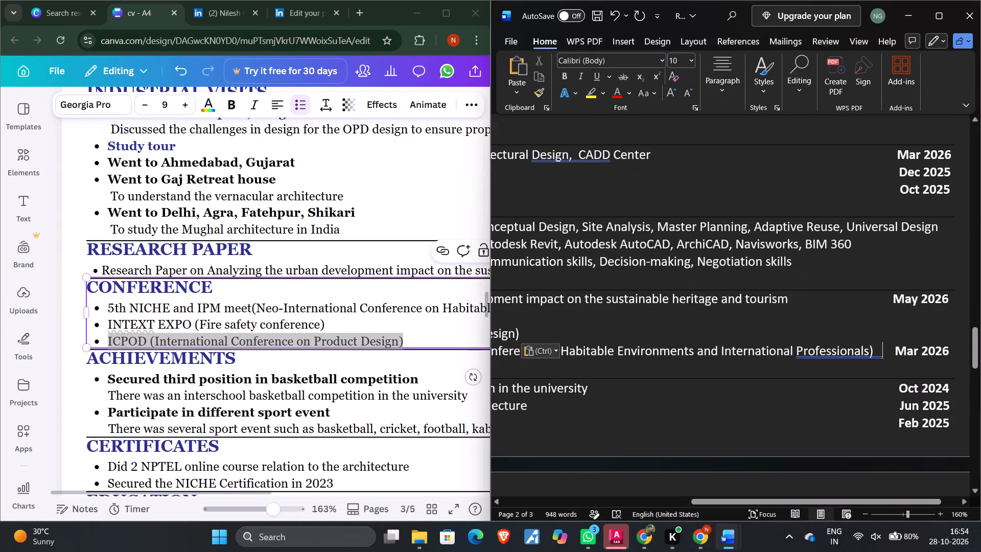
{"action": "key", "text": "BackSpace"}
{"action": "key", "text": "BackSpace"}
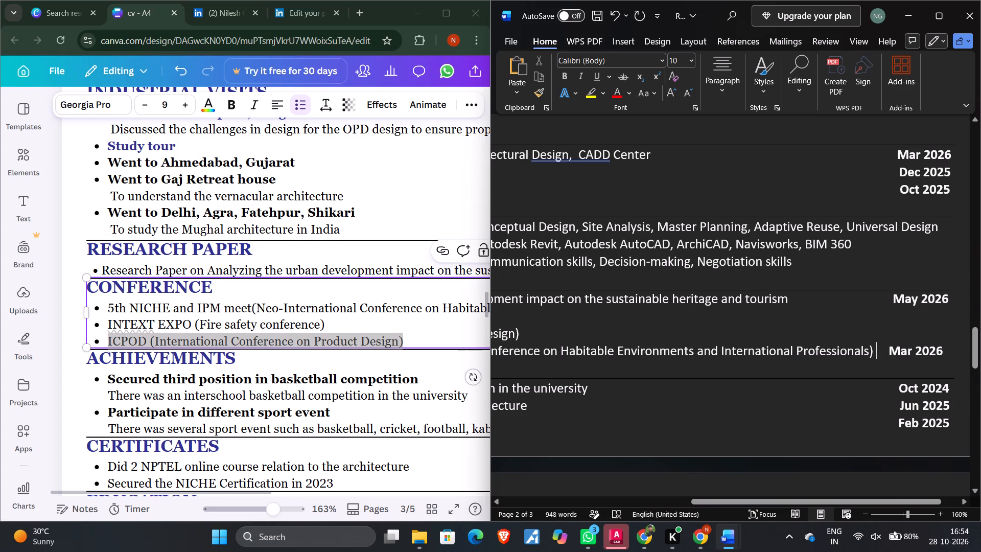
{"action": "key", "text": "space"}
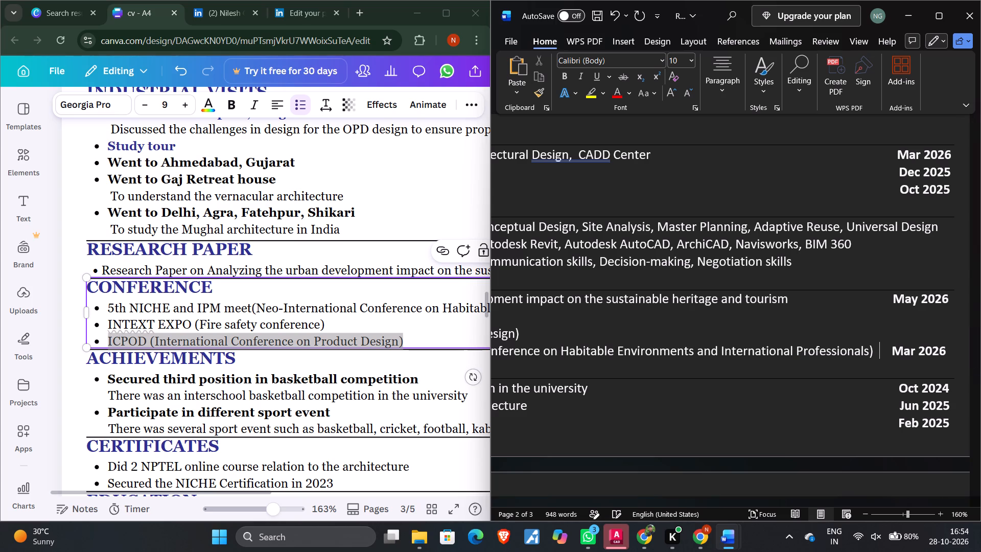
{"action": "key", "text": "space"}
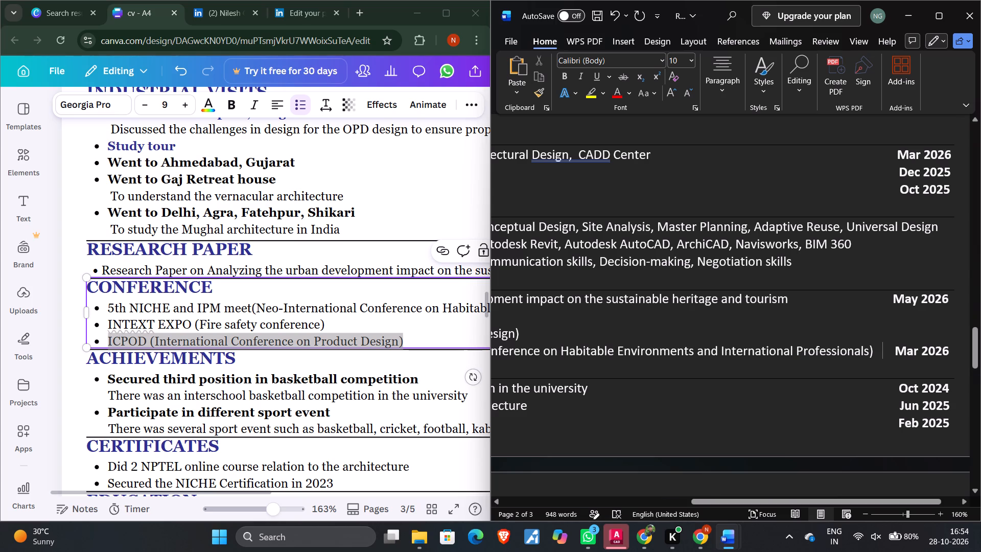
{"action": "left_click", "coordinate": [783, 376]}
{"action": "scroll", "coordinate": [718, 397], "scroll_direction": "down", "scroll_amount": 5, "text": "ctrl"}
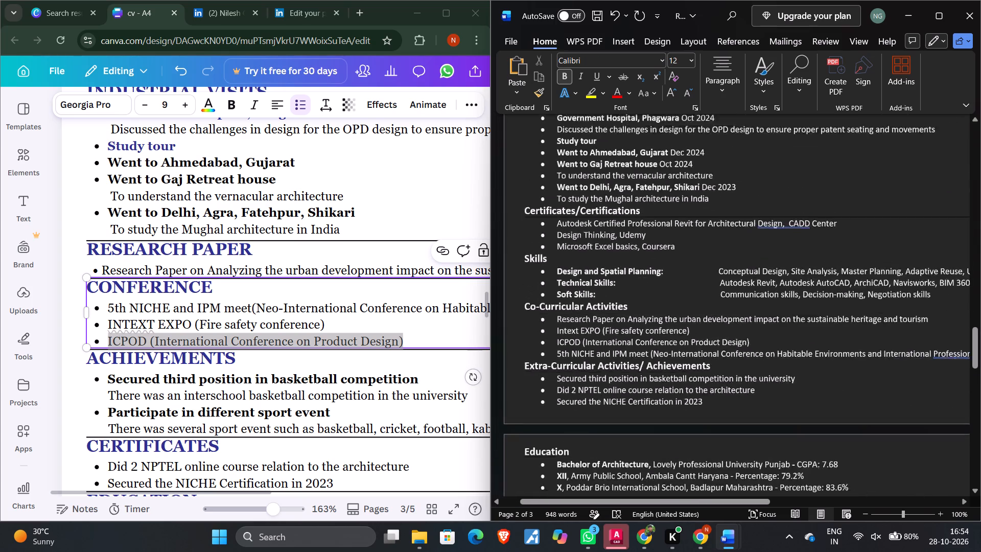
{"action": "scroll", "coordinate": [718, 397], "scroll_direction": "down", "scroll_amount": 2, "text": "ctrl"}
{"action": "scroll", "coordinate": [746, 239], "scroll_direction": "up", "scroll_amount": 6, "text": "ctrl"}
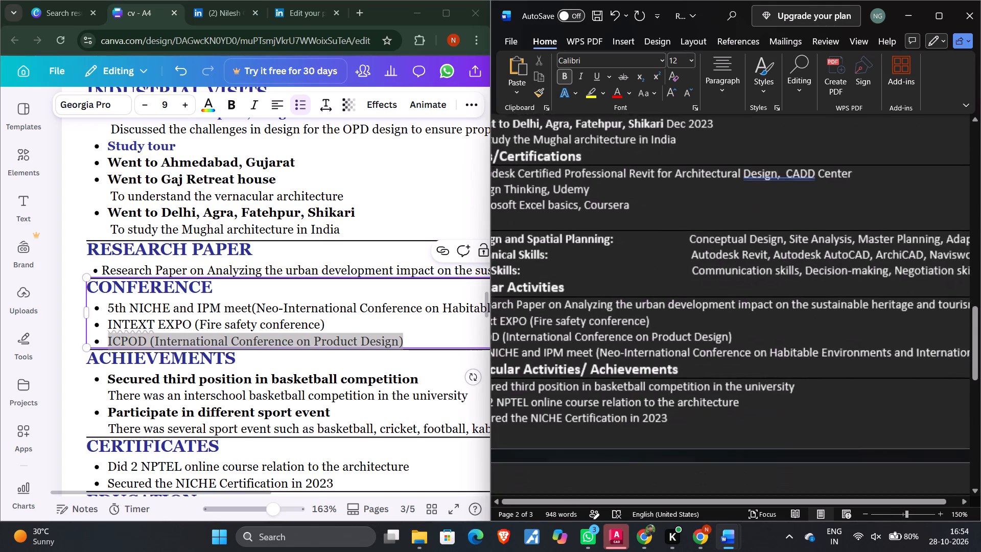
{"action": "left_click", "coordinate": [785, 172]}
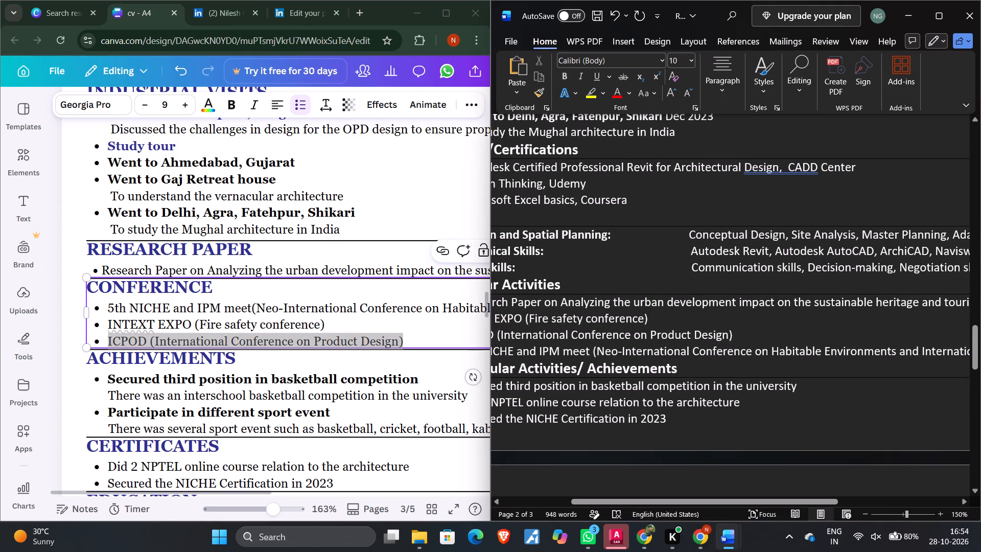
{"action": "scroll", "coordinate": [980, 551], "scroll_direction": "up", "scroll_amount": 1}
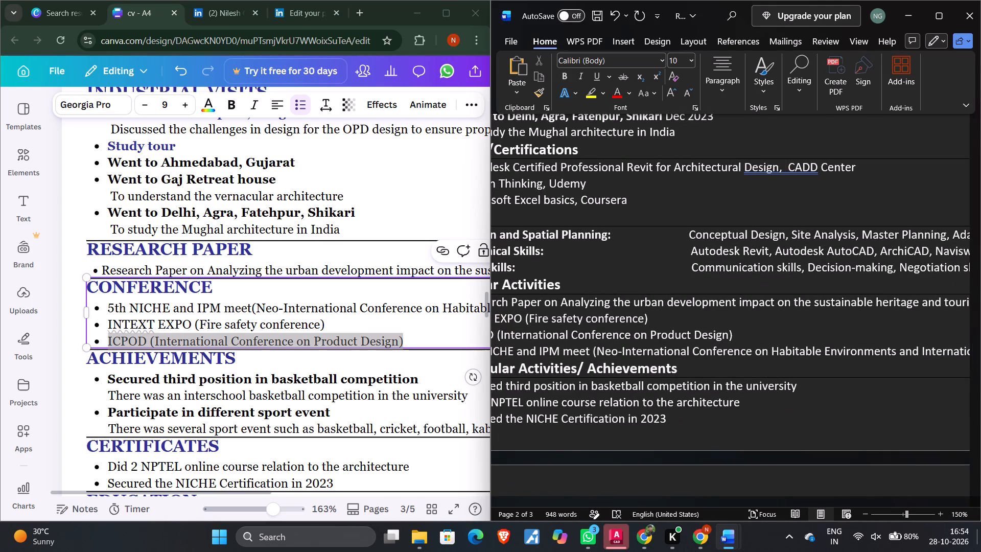
Delete the extra space before "CADD Center" in the Autodesk Certified Professional line of the Word resume.
{"action": "scroll", "coordinate": [980, 551], "scroll_direction": "up", "scroll_amount": 1}
{"action": "key", "text": "Right"}
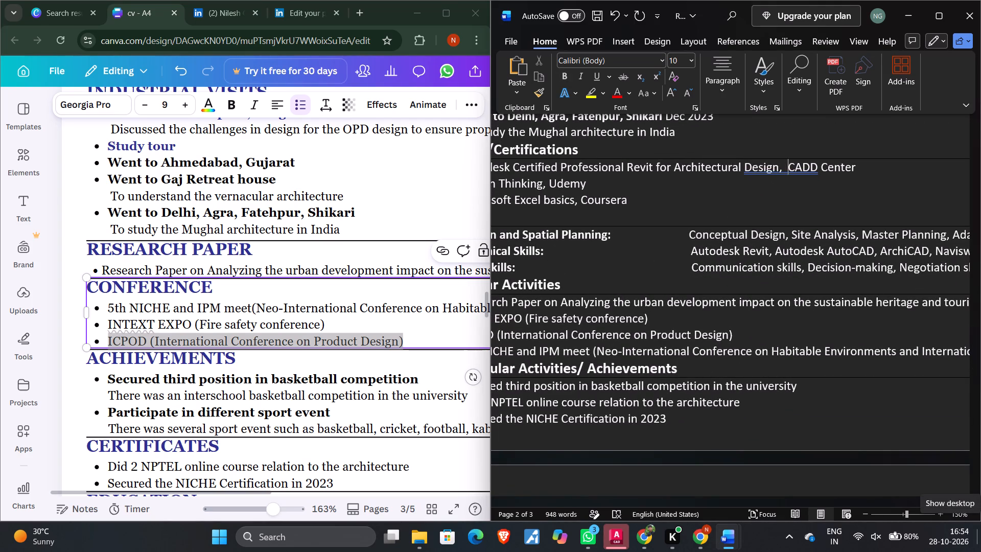
{"action": "key", "text": "BackSpace"}
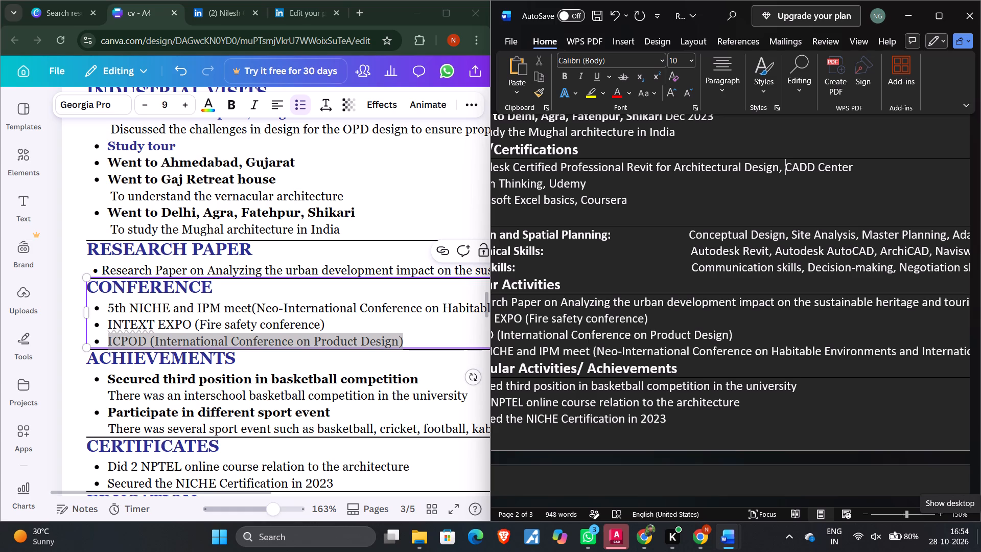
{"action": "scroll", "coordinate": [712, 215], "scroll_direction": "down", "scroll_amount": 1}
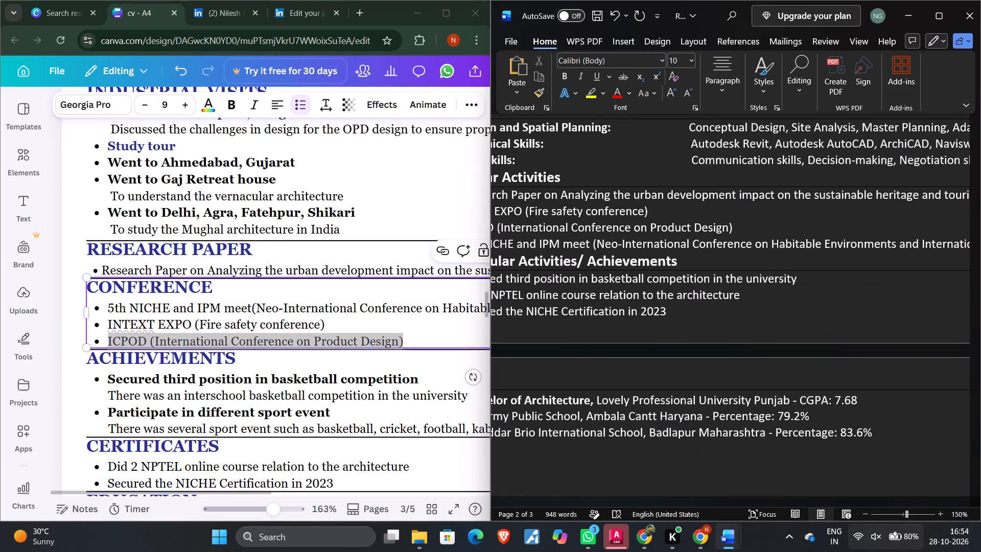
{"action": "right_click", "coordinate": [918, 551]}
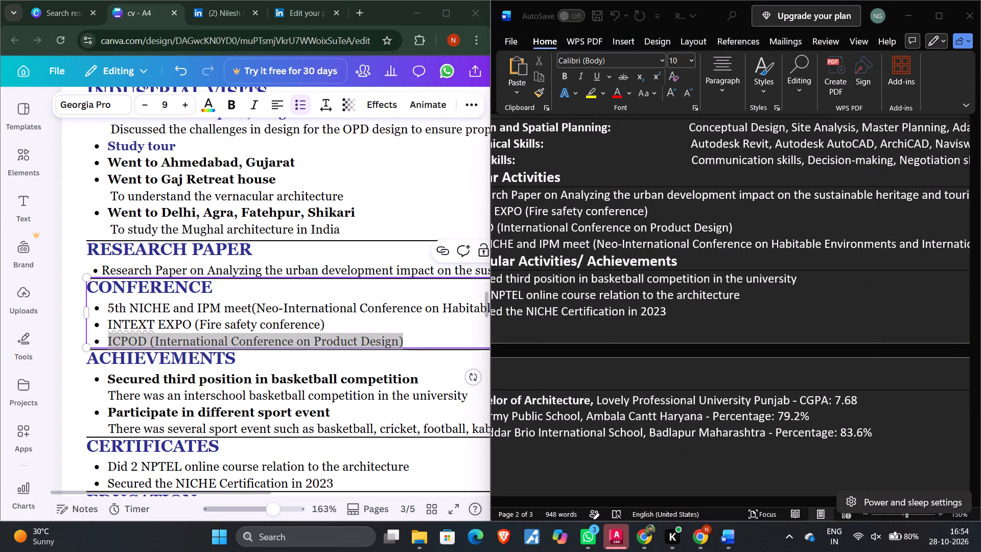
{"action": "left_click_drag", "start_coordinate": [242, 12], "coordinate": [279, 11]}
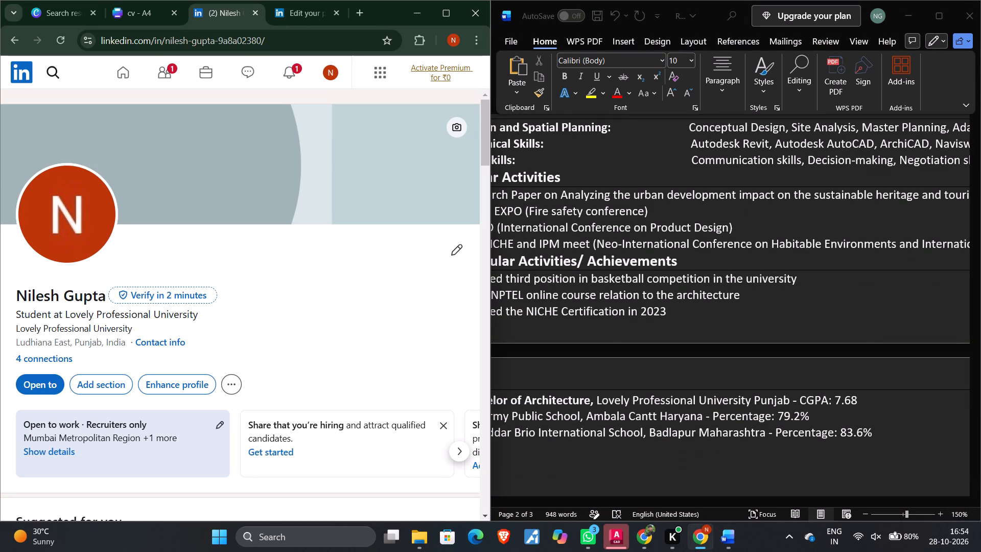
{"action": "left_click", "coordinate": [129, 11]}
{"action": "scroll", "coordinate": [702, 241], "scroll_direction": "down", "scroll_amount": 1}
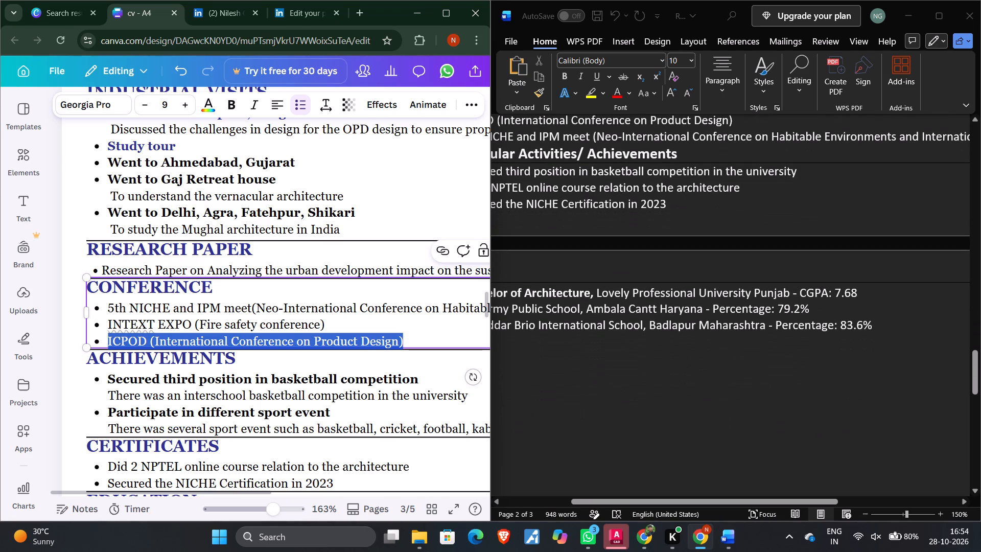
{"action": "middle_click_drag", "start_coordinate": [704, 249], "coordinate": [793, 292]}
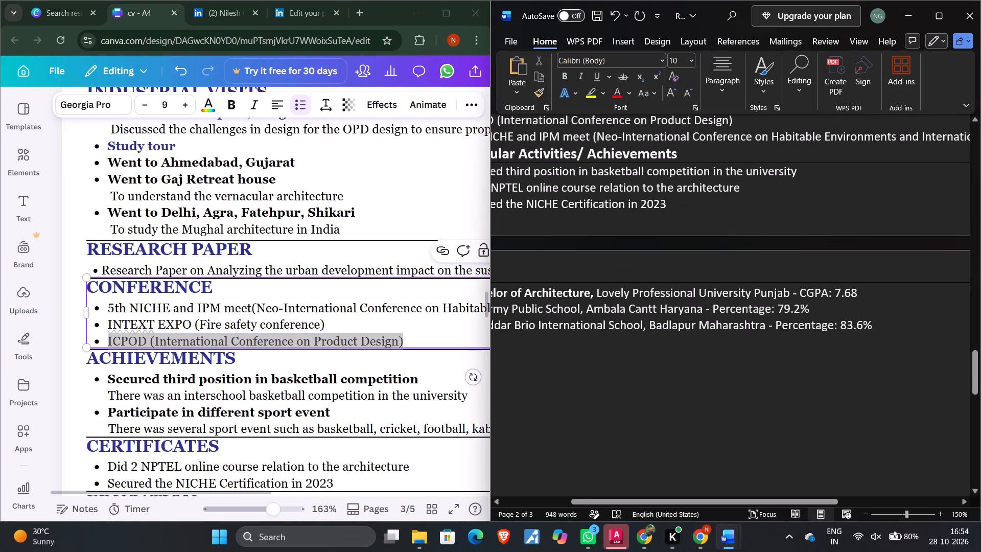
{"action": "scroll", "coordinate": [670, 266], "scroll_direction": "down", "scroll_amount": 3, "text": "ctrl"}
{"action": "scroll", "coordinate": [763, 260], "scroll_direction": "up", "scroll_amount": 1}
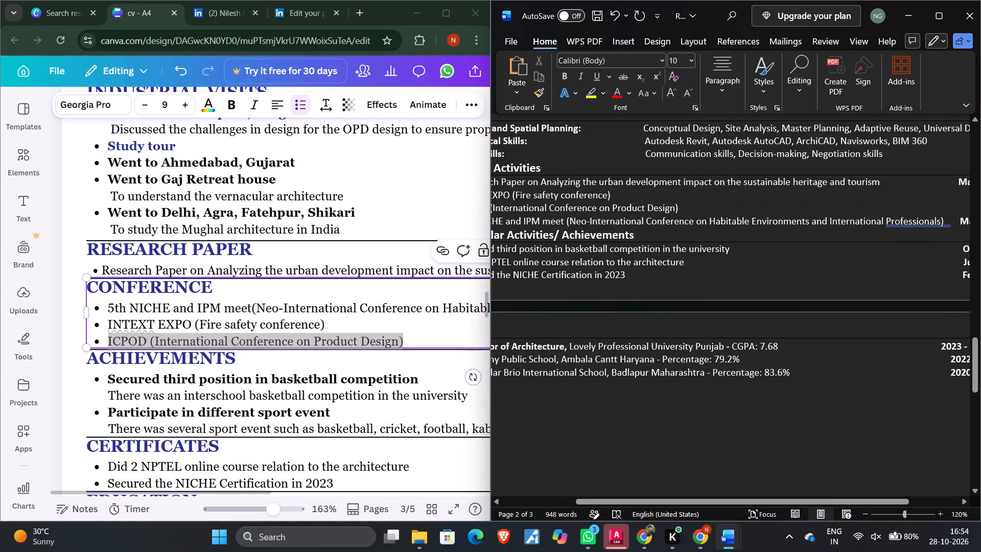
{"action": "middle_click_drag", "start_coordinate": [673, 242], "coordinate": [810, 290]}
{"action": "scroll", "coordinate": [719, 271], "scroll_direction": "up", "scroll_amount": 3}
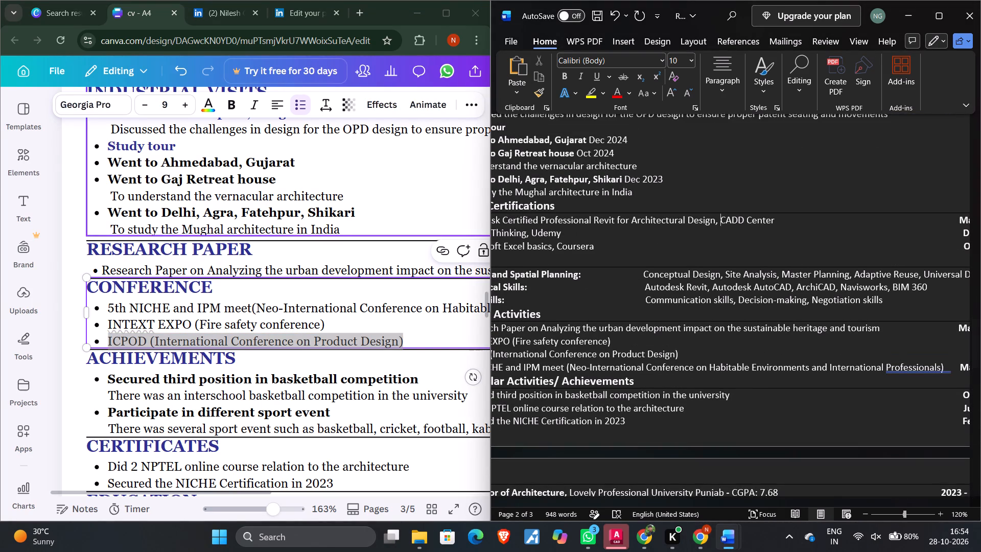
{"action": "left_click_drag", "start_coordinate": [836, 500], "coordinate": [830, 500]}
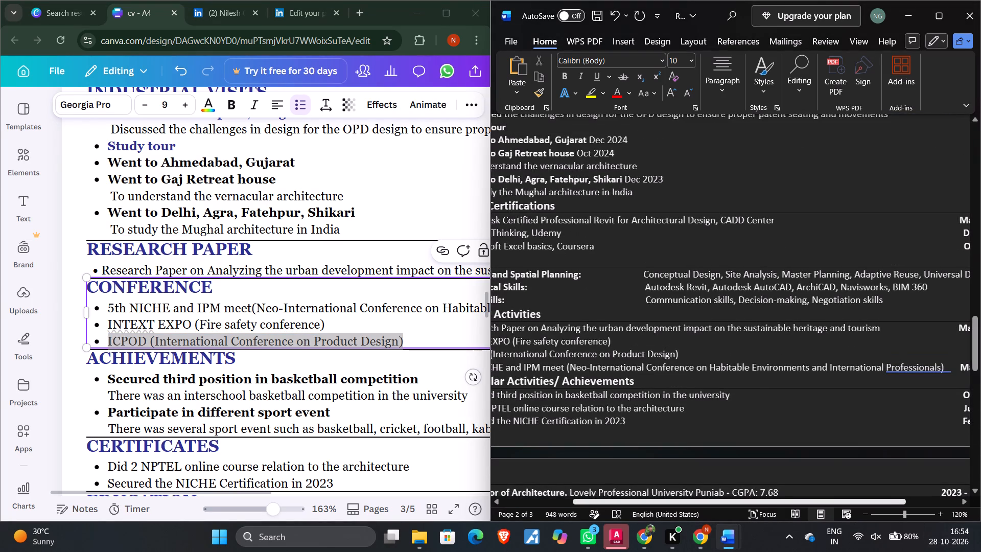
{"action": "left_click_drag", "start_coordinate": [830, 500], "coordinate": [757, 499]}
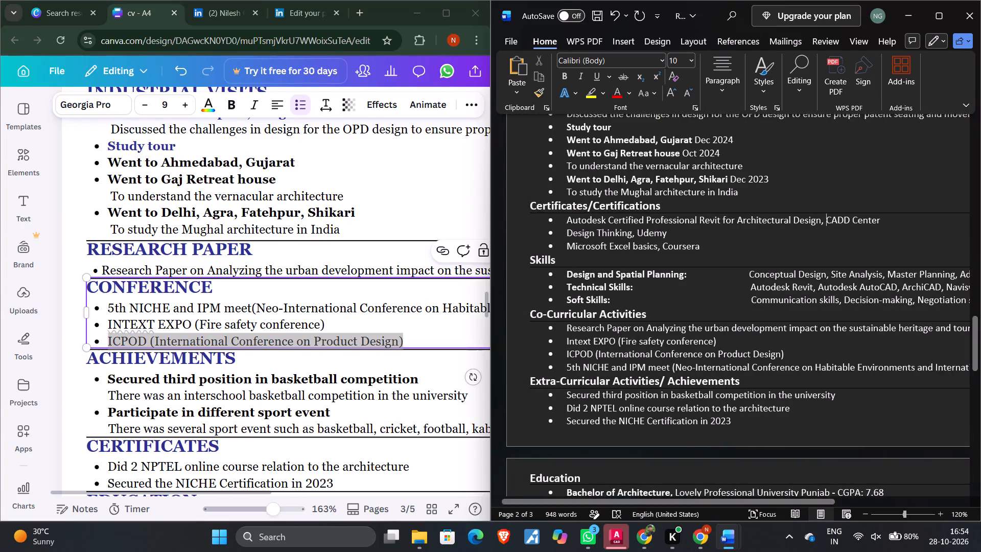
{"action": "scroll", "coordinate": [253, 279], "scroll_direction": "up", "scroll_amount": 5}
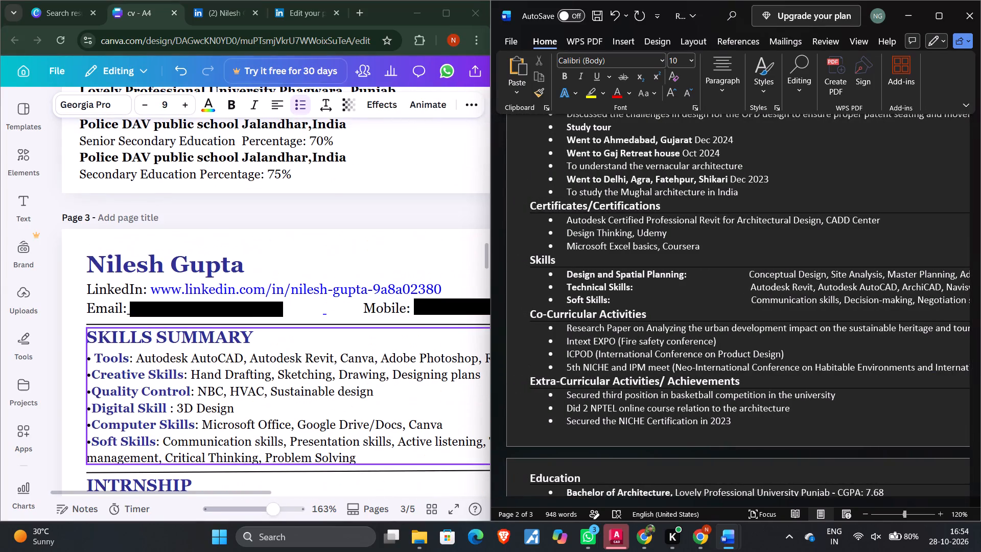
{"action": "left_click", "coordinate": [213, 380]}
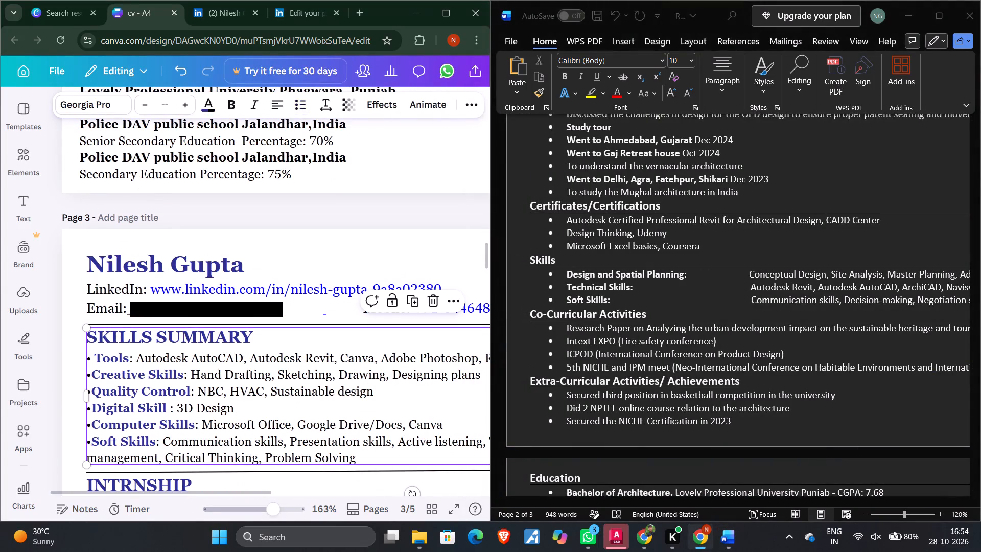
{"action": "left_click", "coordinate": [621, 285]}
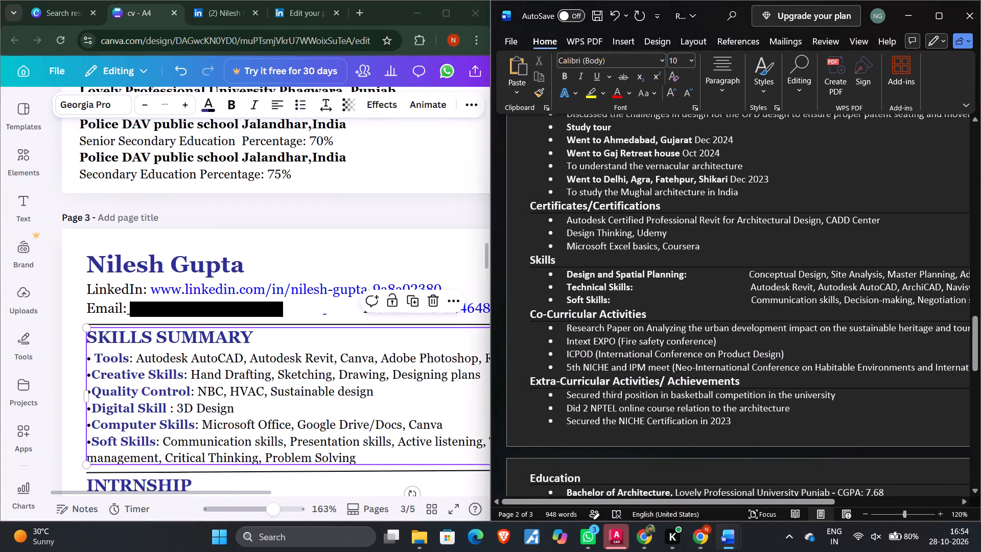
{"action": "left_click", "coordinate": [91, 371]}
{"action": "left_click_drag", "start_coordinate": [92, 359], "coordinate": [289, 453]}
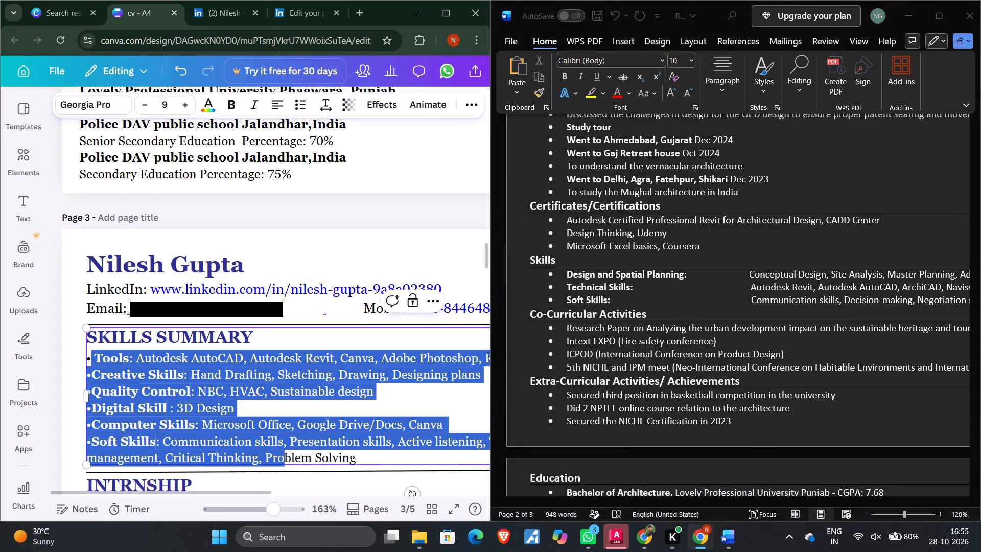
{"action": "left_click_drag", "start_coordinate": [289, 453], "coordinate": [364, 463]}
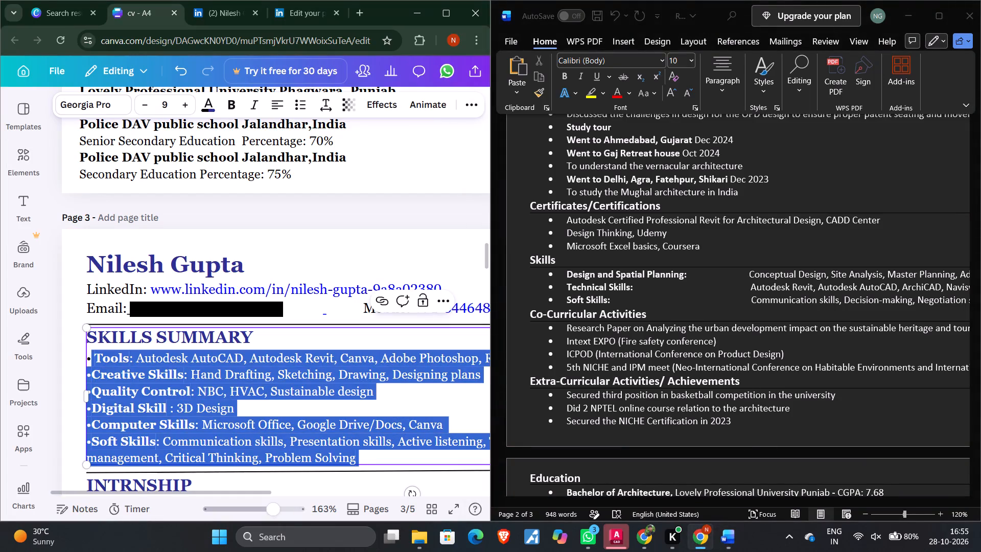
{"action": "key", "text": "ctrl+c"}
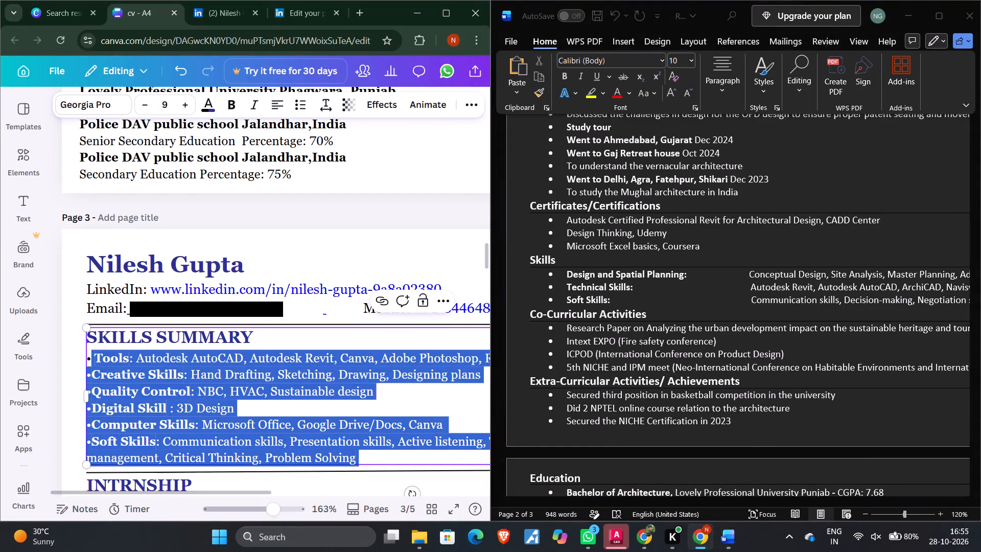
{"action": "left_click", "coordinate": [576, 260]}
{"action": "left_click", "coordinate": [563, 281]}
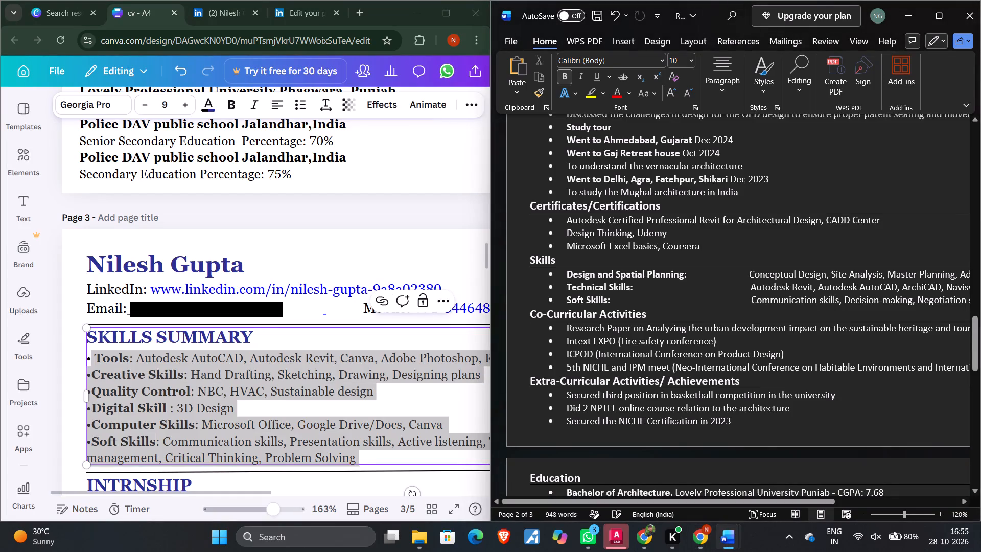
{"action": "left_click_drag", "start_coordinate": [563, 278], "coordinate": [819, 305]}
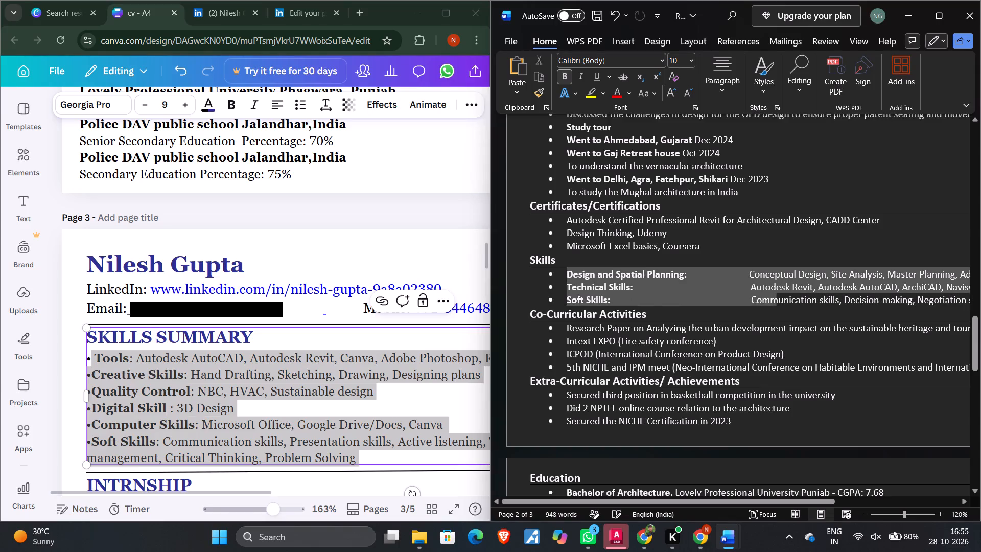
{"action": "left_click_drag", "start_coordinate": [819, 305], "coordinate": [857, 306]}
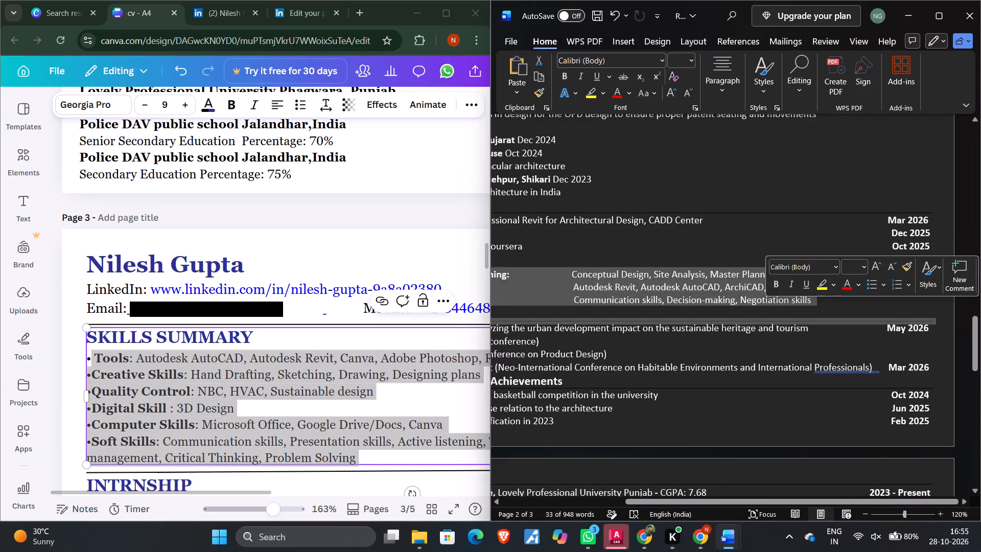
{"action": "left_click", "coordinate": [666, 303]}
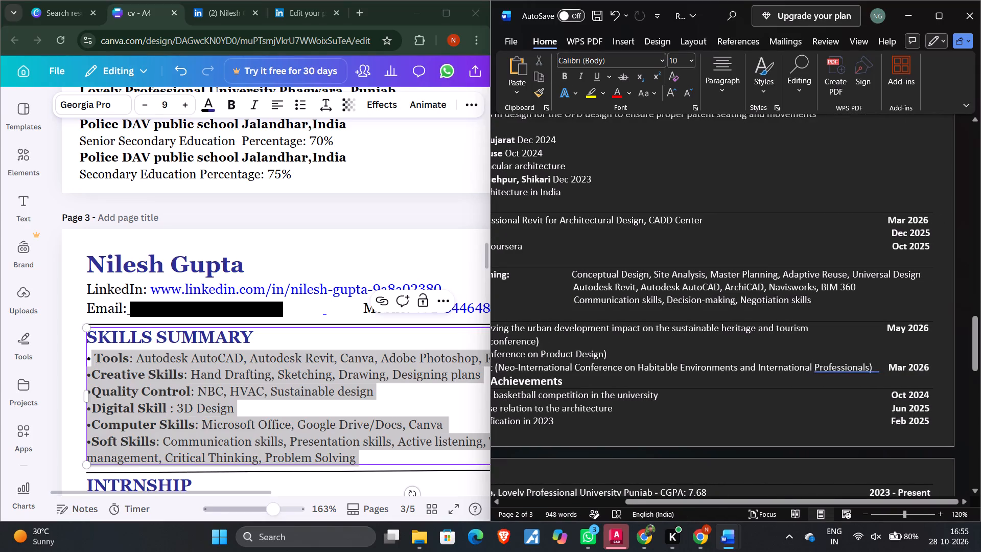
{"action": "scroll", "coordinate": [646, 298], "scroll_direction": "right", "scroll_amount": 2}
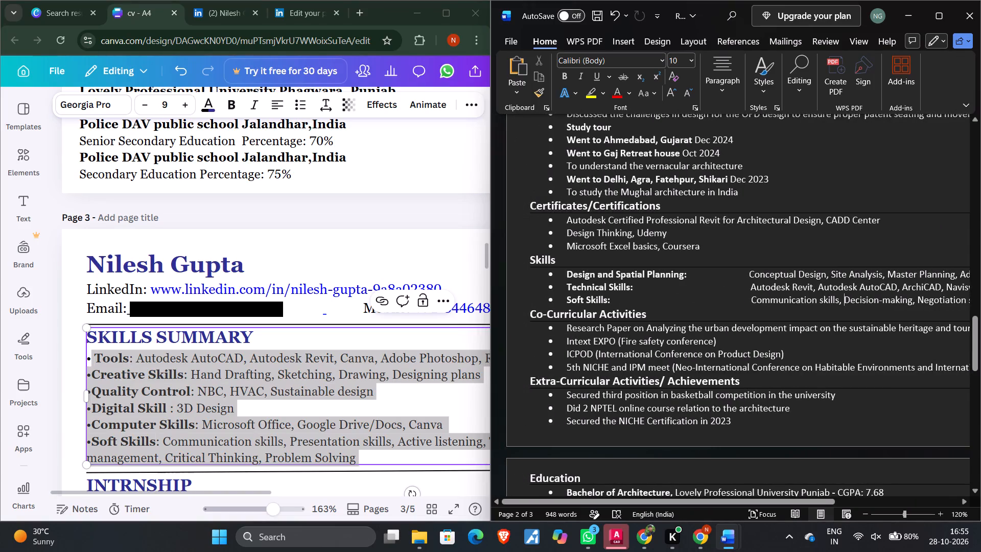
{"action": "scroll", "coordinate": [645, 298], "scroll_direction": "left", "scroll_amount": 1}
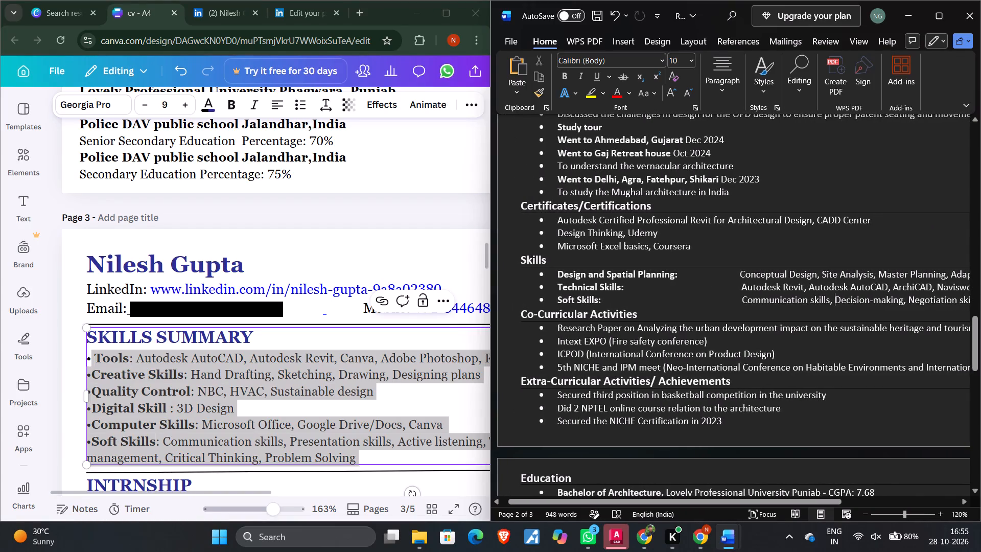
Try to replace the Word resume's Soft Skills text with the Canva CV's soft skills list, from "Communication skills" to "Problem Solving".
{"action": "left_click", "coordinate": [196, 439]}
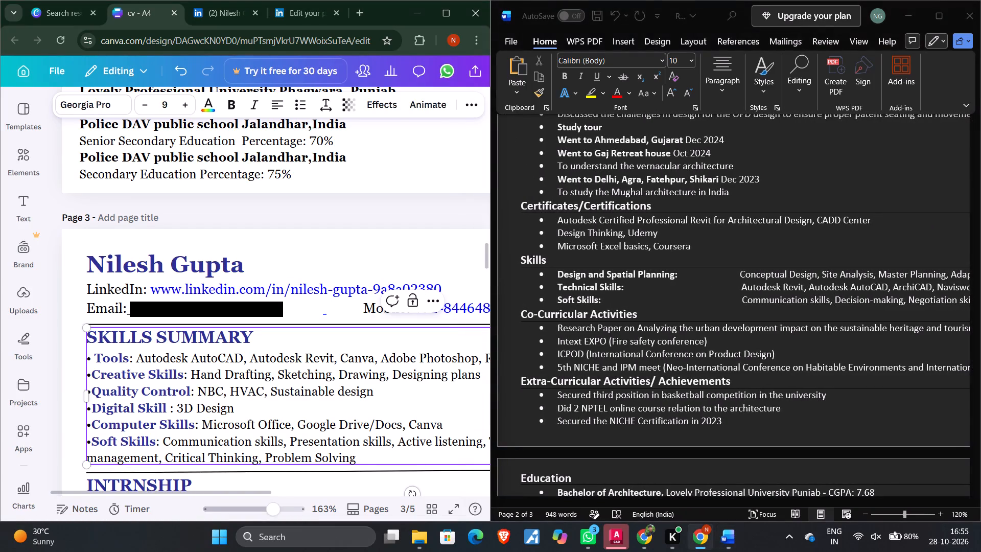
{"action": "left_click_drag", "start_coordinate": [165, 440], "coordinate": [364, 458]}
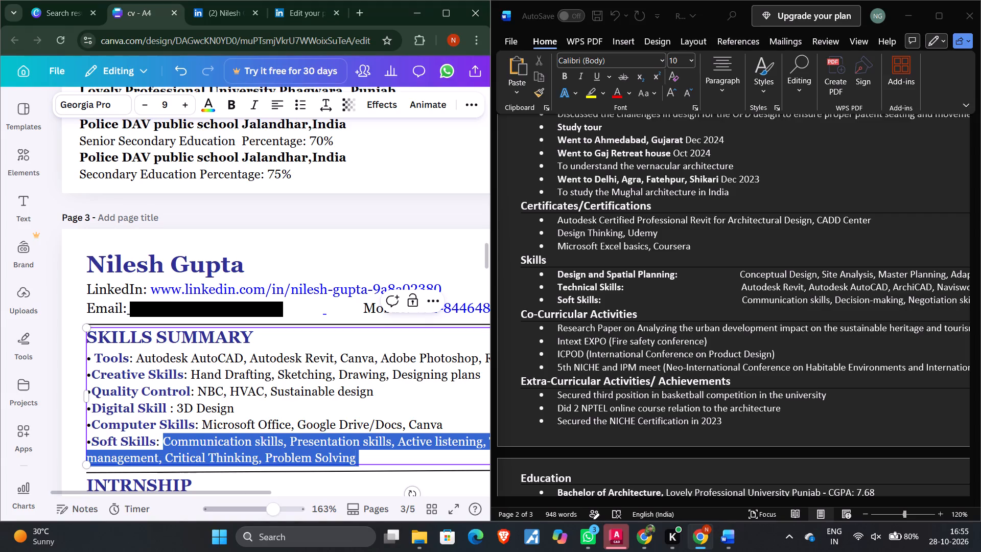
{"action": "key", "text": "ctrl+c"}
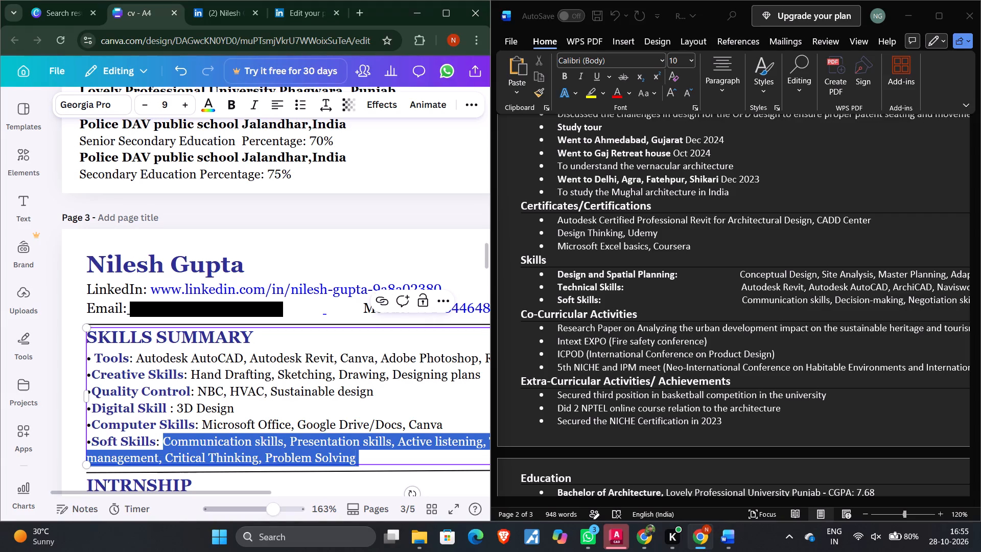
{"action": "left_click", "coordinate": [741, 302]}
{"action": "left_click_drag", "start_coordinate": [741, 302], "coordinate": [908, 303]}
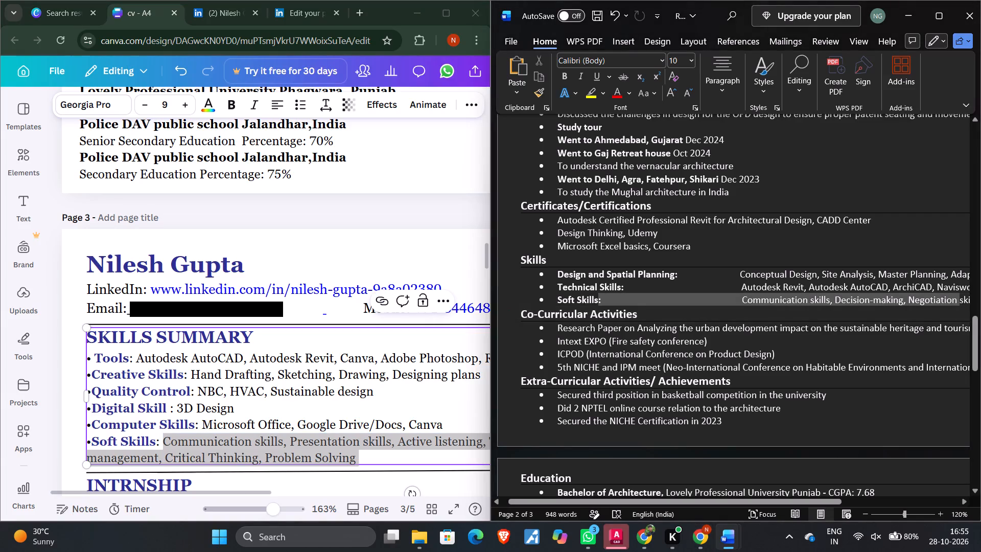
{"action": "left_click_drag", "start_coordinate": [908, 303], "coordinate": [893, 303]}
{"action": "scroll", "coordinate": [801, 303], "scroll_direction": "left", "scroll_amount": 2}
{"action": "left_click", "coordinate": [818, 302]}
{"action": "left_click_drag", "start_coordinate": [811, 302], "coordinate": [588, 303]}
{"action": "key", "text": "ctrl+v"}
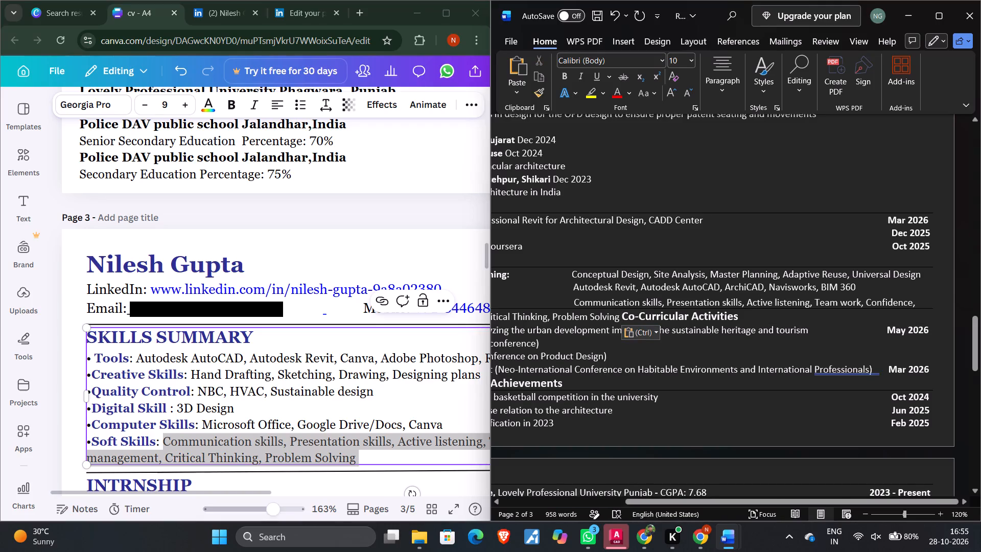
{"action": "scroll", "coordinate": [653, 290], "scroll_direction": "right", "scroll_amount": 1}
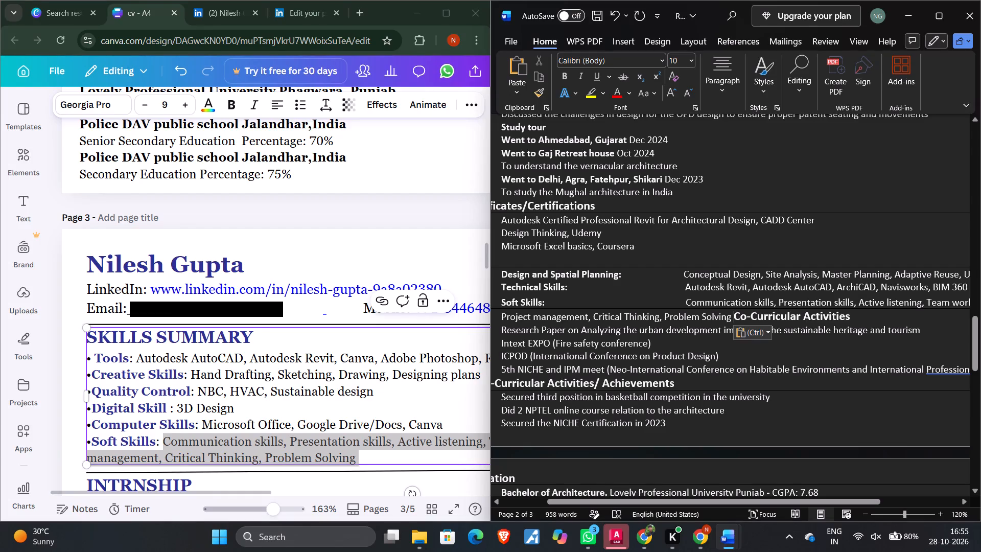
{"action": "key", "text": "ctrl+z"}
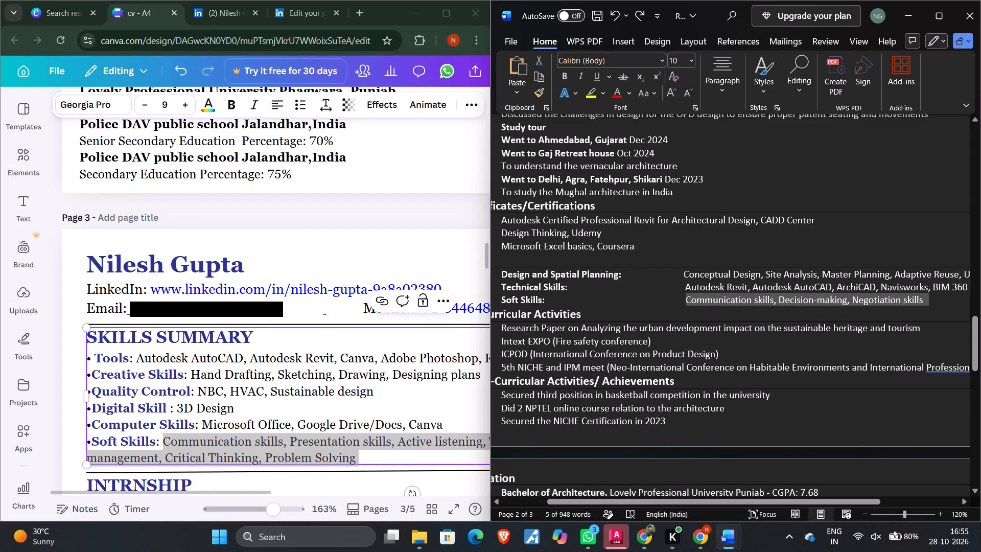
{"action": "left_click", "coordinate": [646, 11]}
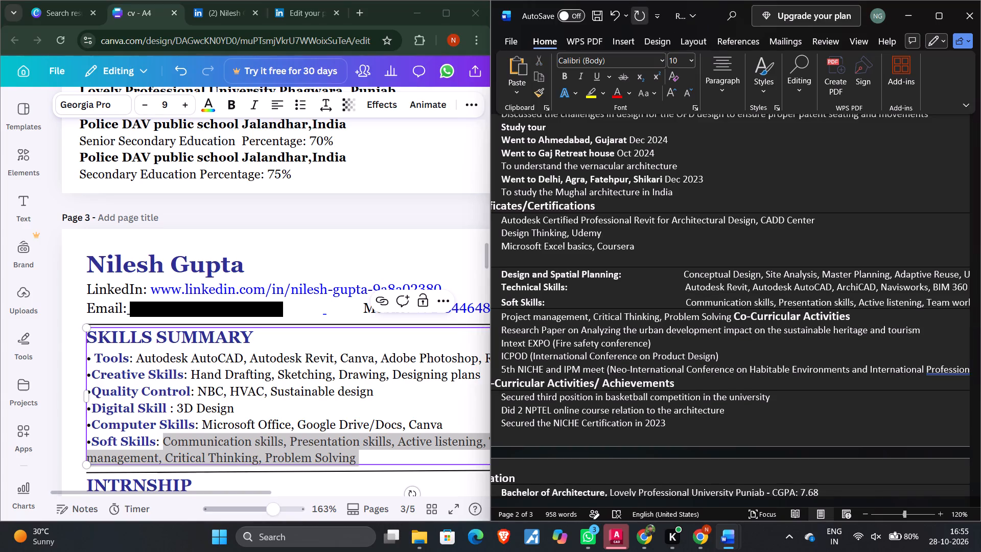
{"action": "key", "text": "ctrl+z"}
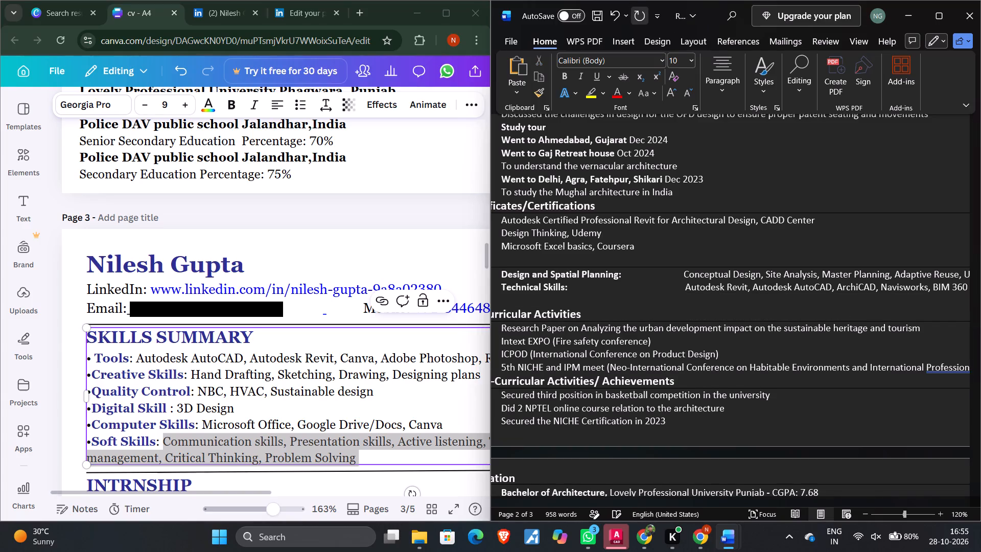
Replace the Word resume's Soft Skills text with the copied Canva list, from "Communication skills" to "Problem Solving".
{"action": "left_click", "coordinate": [928, 312]}
{"action": "left_click", "coordinate": [927, 304]}
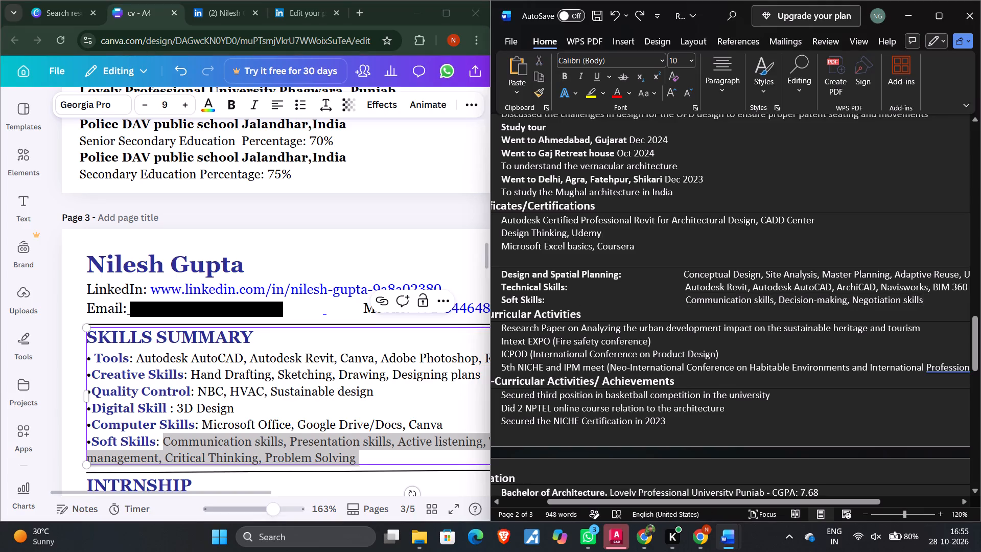
{"action": "key", "text": "Return"}
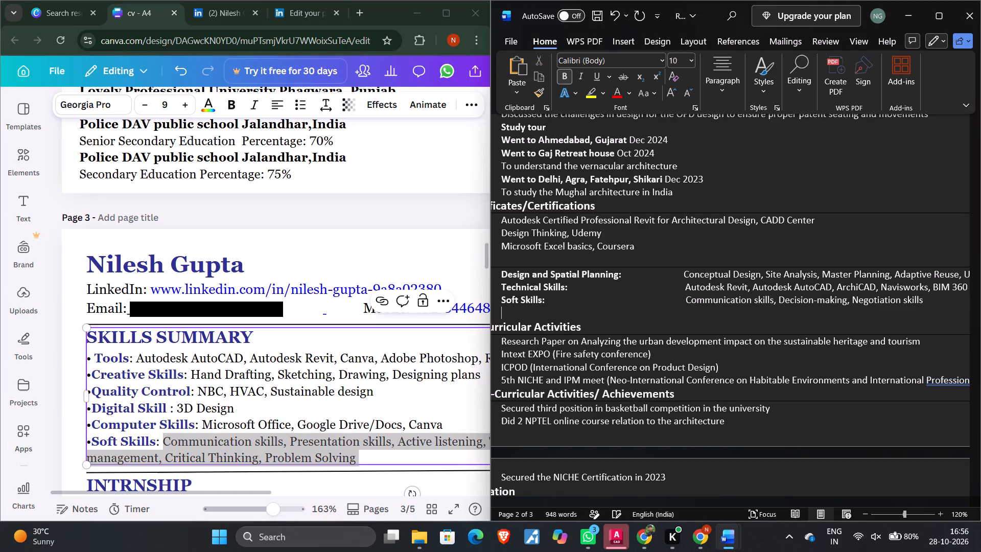
{"action": "left_click", "coordinate": [695, 305]}
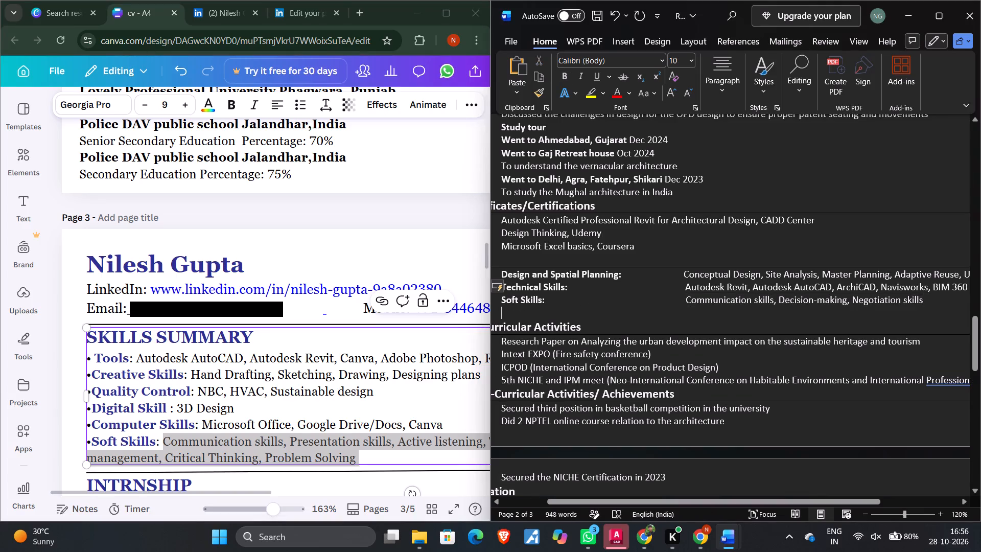
{"action": "left_click_drag", "start_coordinate": [684, 300], "coordinate": [780, 305]}
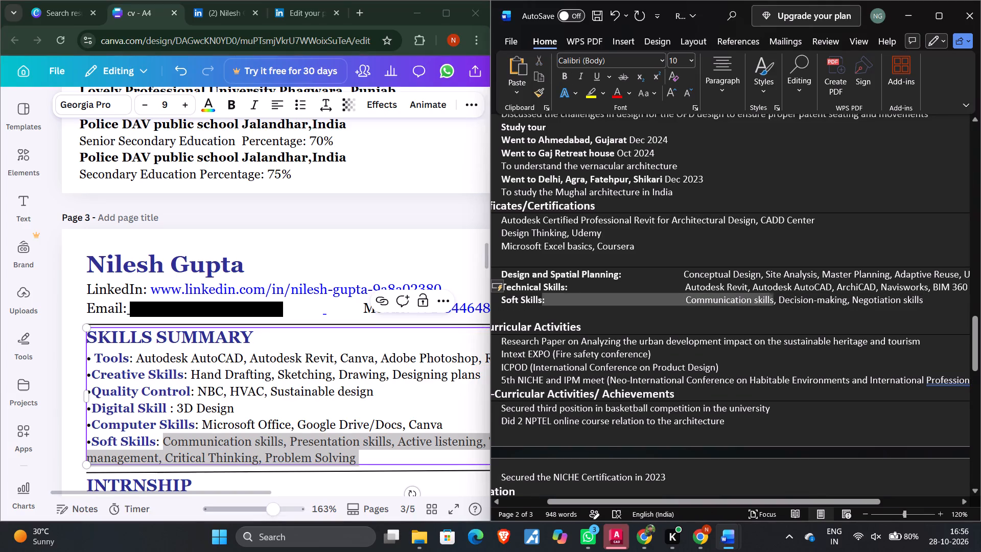
{"action": "left_click_drag", "start_coordinate": [780, 305], "coordinate": [862, 303]}
{"action": "left_click", "coordinate": [917, 292]}
{"action": "left_click", "coordinate": [927, 303]}
{"action": "left_click_drag", "start_coordinate": [927, 304], "coordinate": [696, 302]}
{"action": "key", "text": "ctrl+v"}
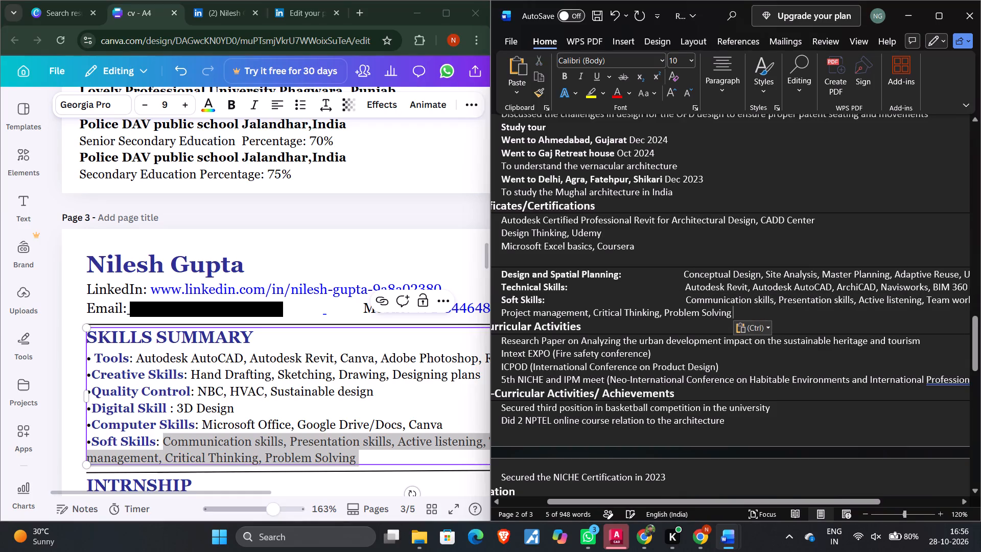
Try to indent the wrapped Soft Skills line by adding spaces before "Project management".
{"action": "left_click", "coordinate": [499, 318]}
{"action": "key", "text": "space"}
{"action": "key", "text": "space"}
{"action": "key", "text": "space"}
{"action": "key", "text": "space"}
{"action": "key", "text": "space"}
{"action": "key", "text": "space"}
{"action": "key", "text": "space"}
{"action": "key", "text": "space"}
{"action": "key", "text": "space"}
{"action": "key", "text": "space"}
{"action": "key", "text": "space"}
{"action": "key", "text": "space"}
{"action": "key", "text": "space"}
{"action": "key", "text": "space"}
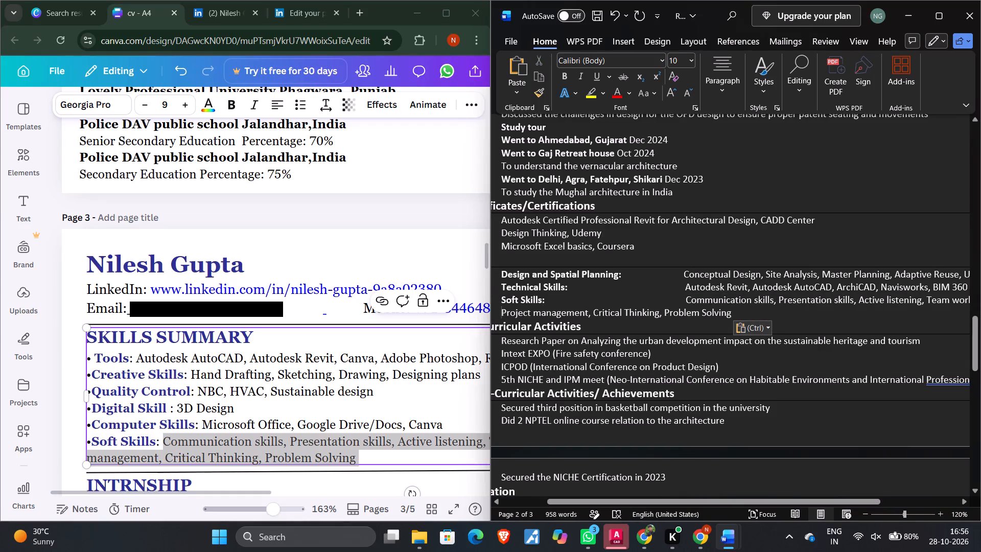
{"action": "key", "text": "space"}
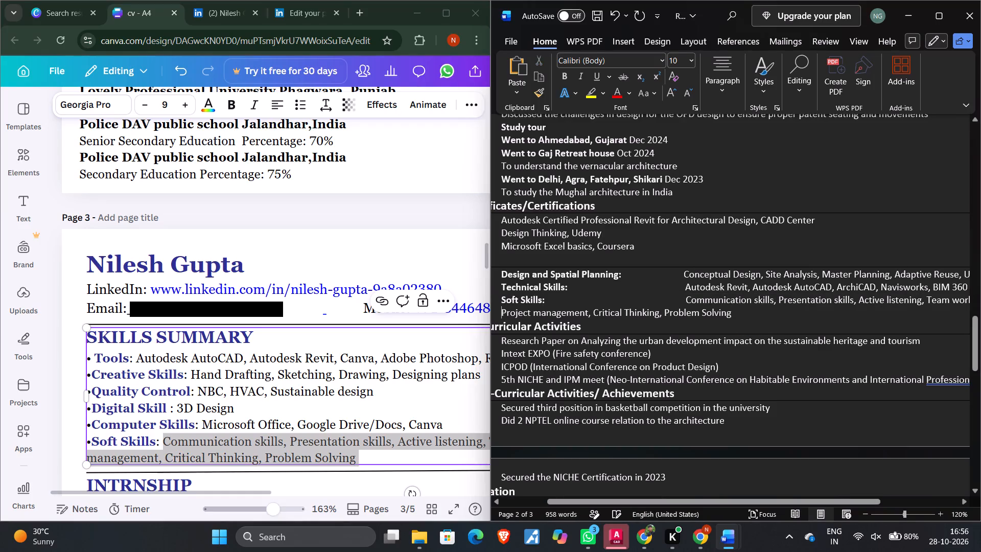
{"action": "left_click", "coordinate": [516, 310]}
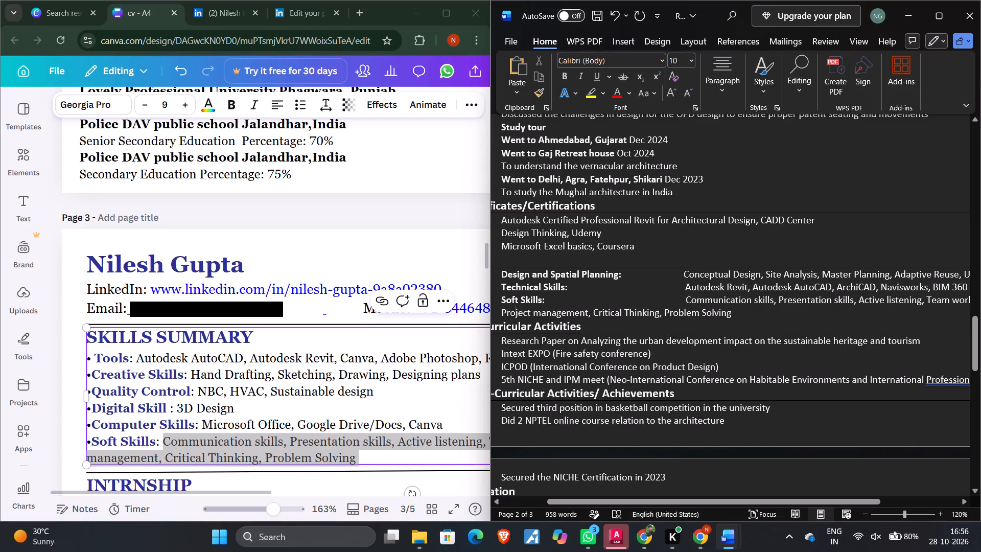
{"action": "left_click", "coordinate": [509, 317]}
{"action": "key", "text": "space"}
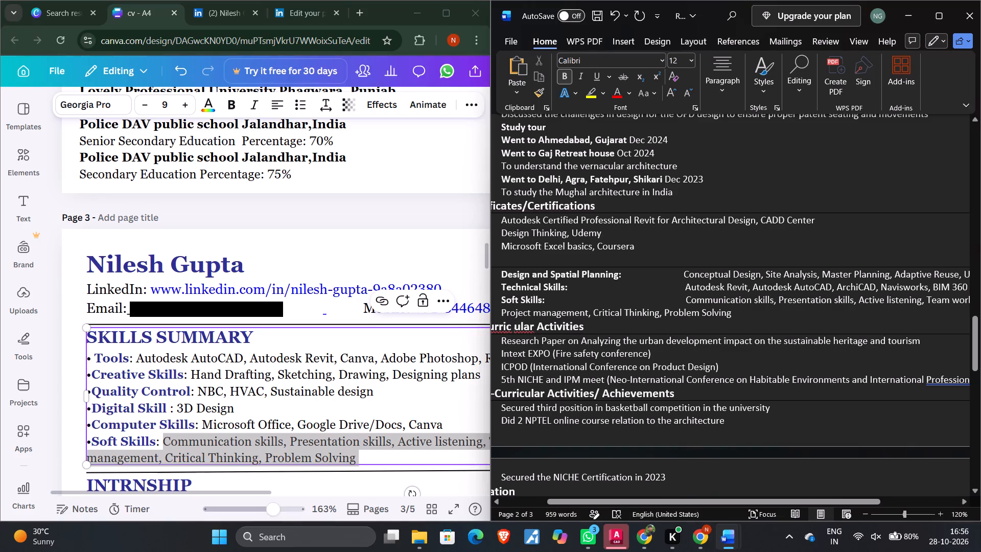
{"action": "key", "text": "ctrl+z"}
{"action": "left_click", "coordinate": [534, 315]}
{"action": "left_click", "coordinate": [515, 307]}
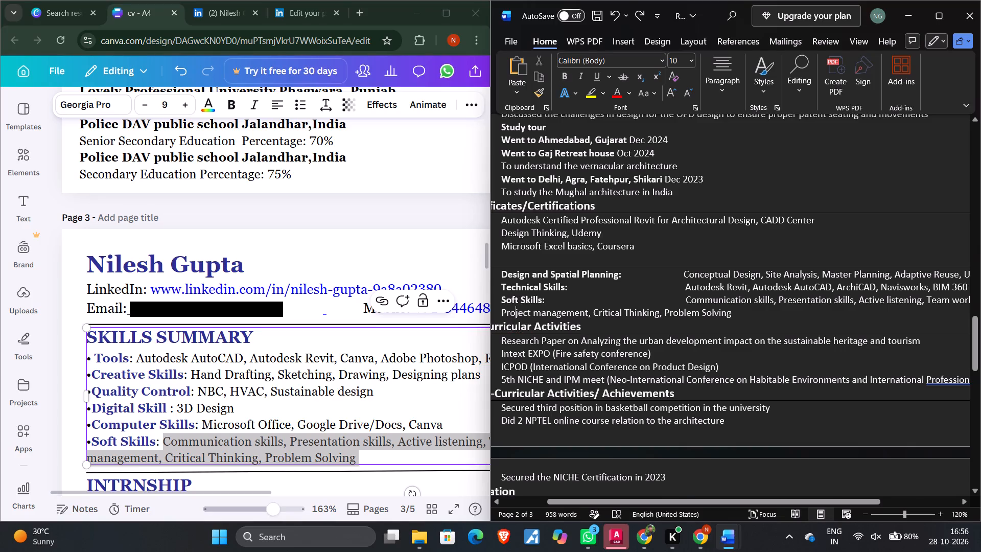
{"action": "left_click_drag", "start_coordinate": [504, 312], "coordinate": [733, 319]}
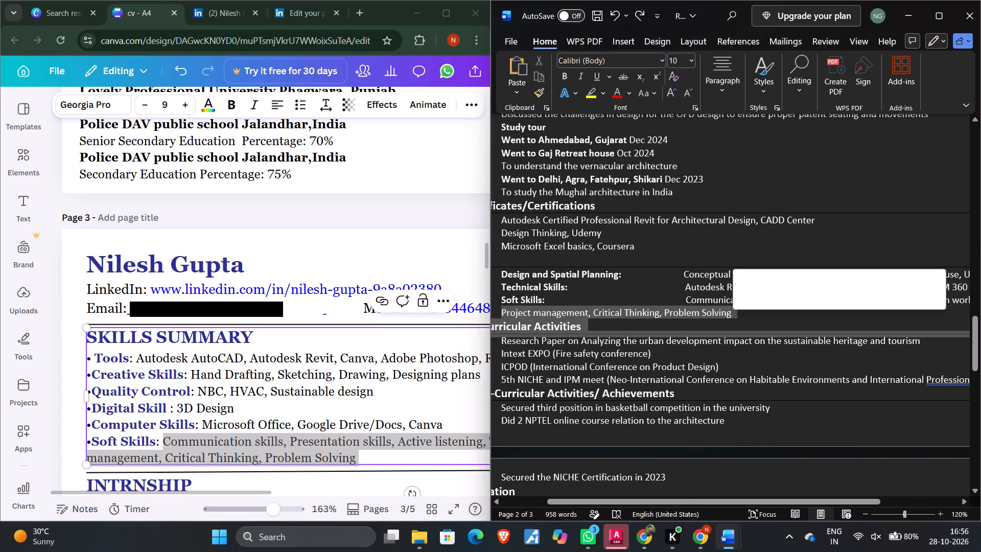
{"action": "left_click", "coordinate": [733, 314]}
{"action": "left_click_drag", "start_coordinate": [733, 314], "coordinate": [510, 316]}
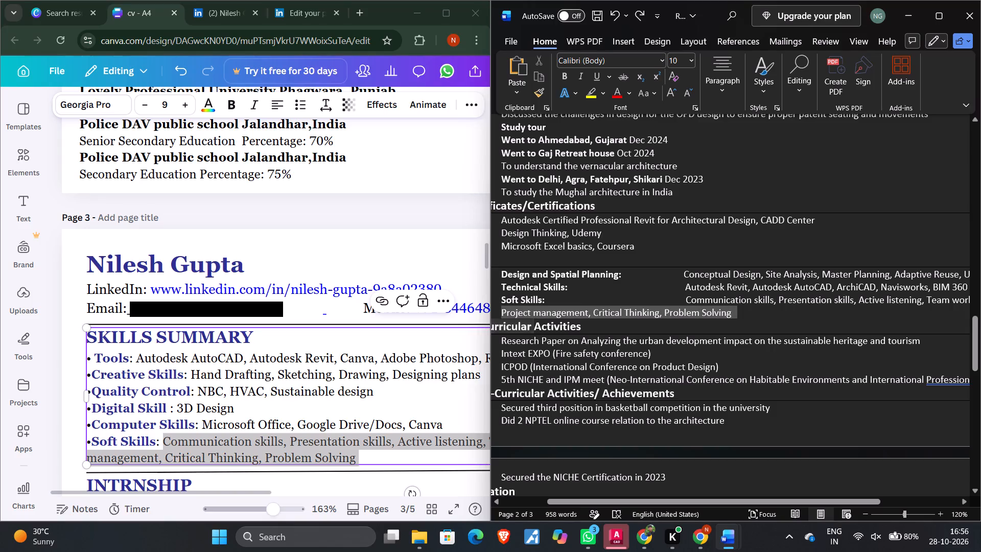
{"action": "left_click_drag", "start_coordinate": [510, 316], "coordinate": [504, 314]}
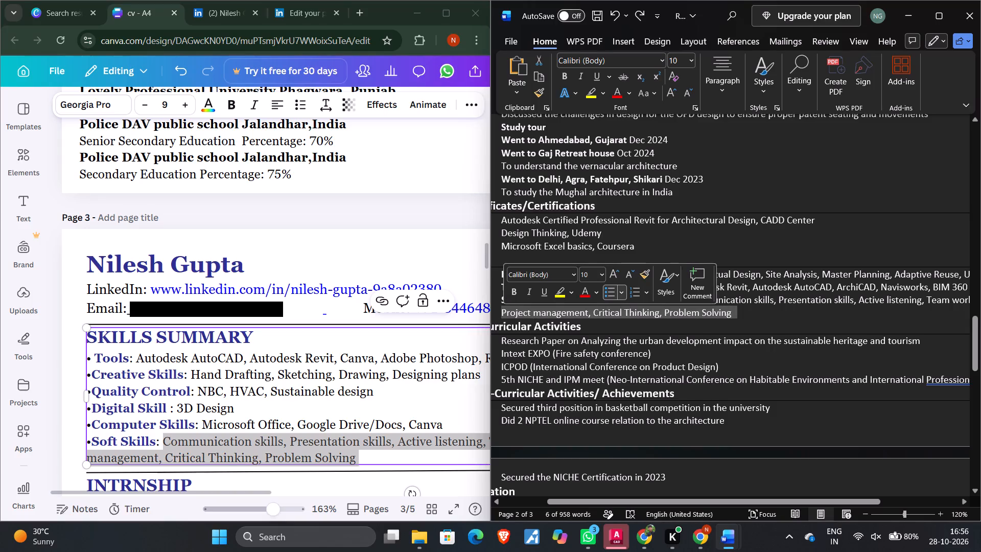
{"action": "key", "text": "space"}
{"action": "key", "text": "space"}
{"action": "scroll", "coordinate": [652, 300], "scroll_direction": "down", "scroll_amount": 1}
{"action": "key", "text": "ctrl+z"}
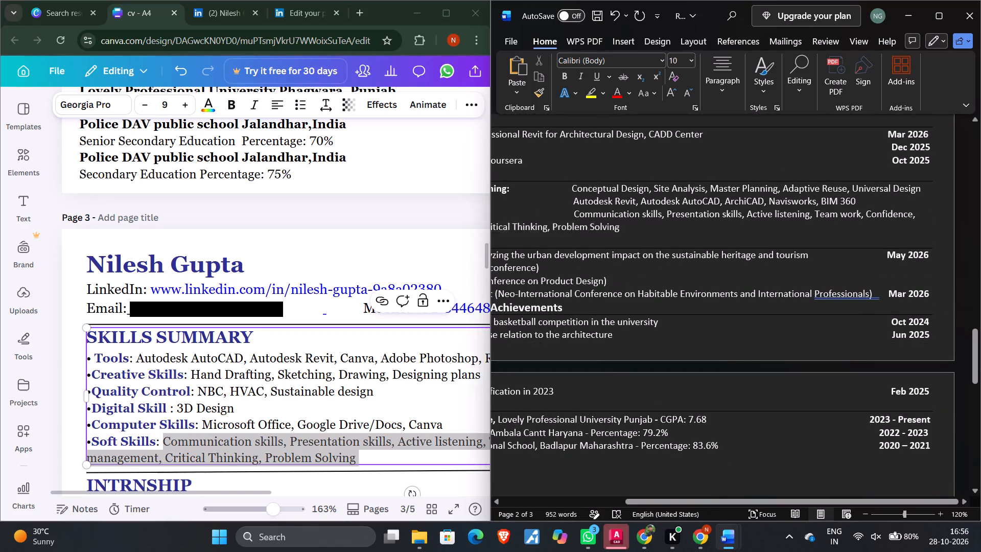
Delete all the surplus spaces between "Confidence," and "Project management" in the Soft Skills bullet.
{"action": "left_click", "coordinate": [917, 219]}
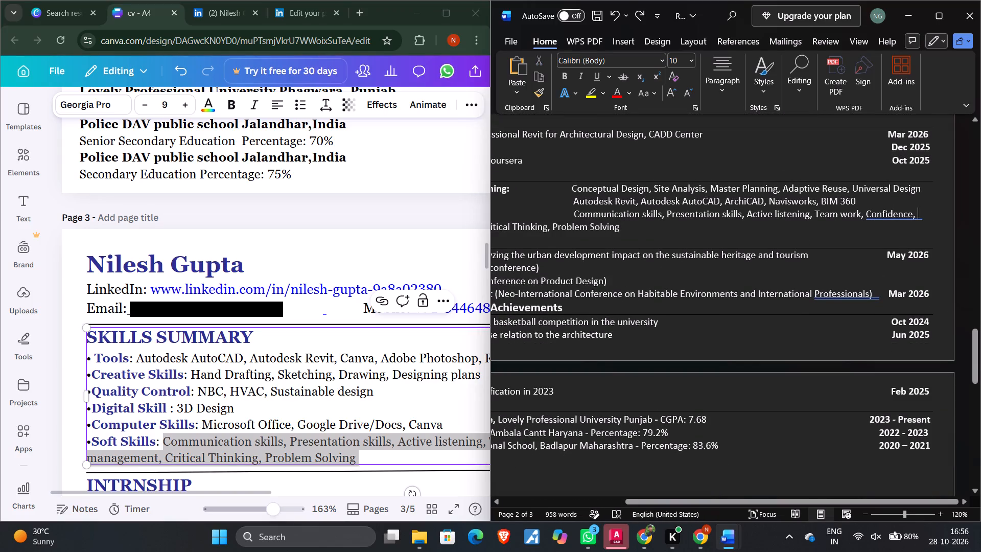
{"action": "left_click", "coordinate": [921, 217]}
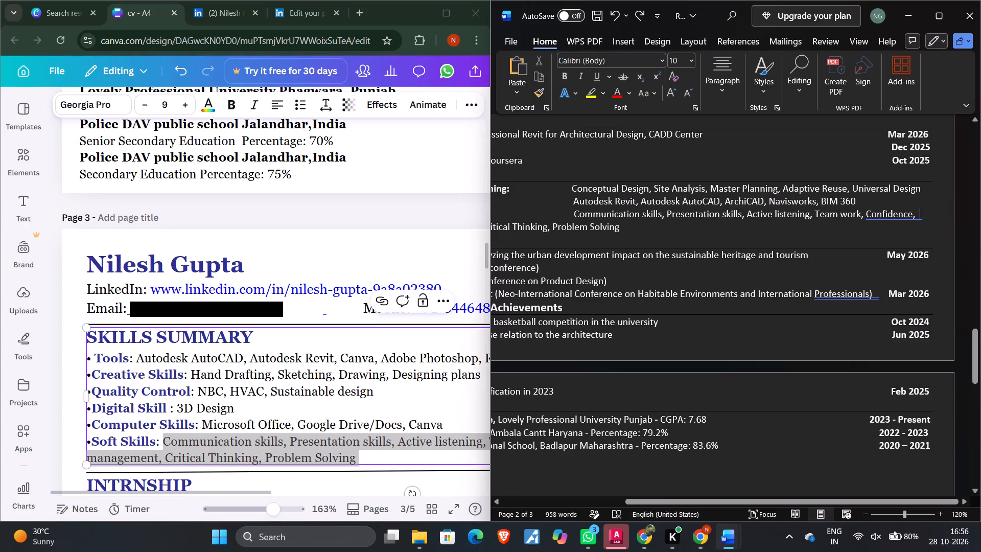
{"action": "key", "text": "BackSpace"}
{"action": "key", "text": "BackSpace"}
{"action": "key", "text": "Delete"}
{"action": "key", "text": "Delete"}
{"action": "key", "text": "Delete"}
{"action": "key", "text": "Delete"}
{"action": "key", "text": "Delete"}
{"action": "key", "text": "Delete"}
{"action": "key", "text": "Delete"}
{"action": "key", "text": "Delete"}
{"action": "key", "text": "Delete"}
{"action": "key", "text": "Delete"}
{"action": "key", "text": "Delete"}
{"action": "key", "text": "Delete"}
{"action": "key", "text": "Delete"}
{"action": "key", "text": "Delete"}
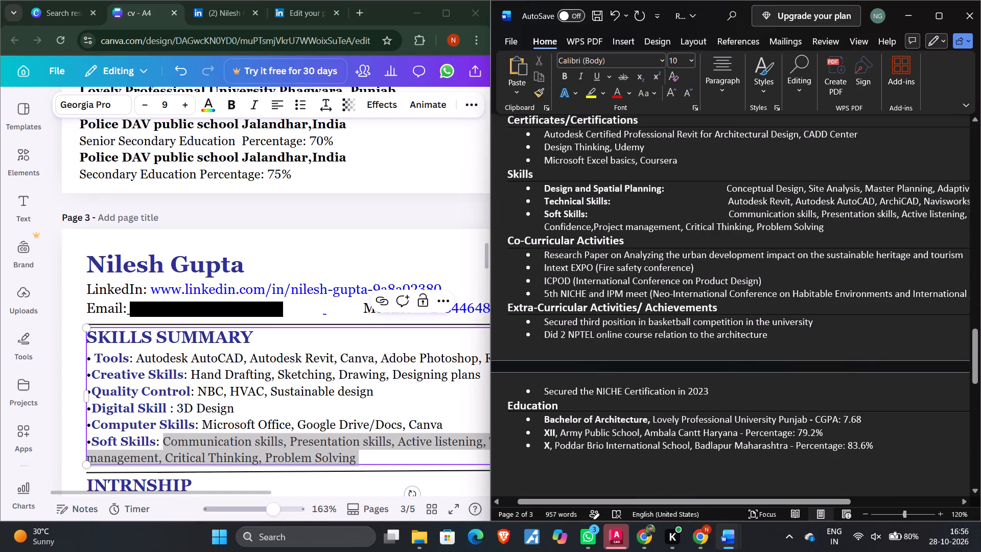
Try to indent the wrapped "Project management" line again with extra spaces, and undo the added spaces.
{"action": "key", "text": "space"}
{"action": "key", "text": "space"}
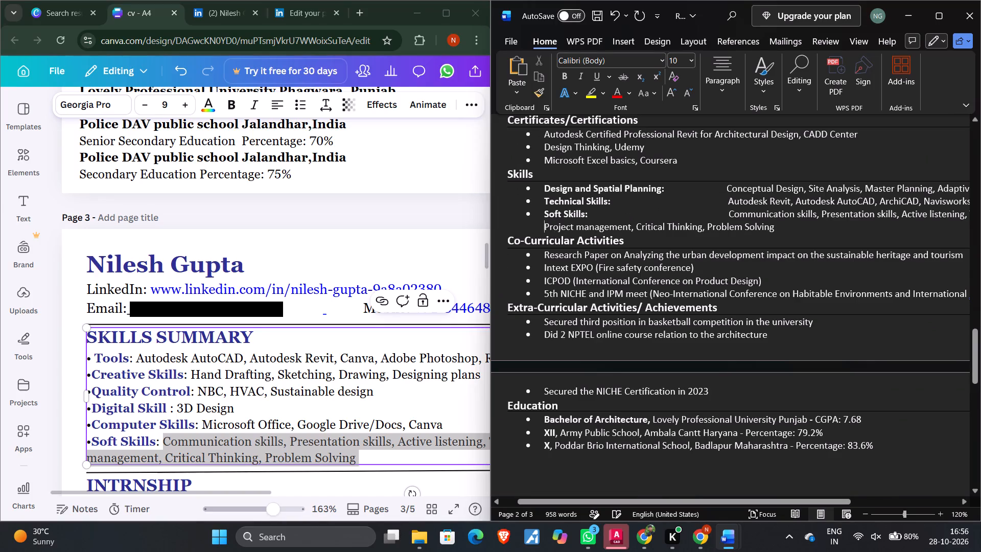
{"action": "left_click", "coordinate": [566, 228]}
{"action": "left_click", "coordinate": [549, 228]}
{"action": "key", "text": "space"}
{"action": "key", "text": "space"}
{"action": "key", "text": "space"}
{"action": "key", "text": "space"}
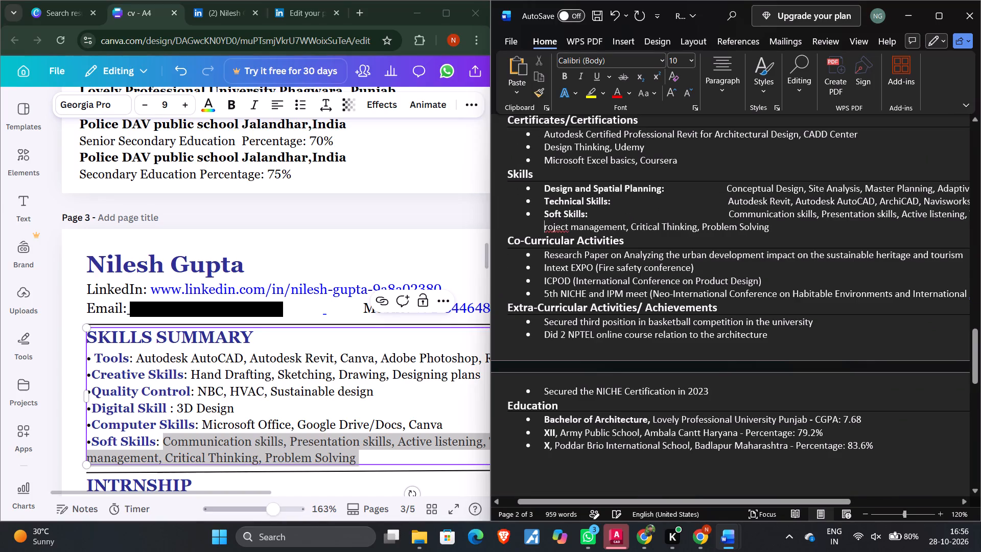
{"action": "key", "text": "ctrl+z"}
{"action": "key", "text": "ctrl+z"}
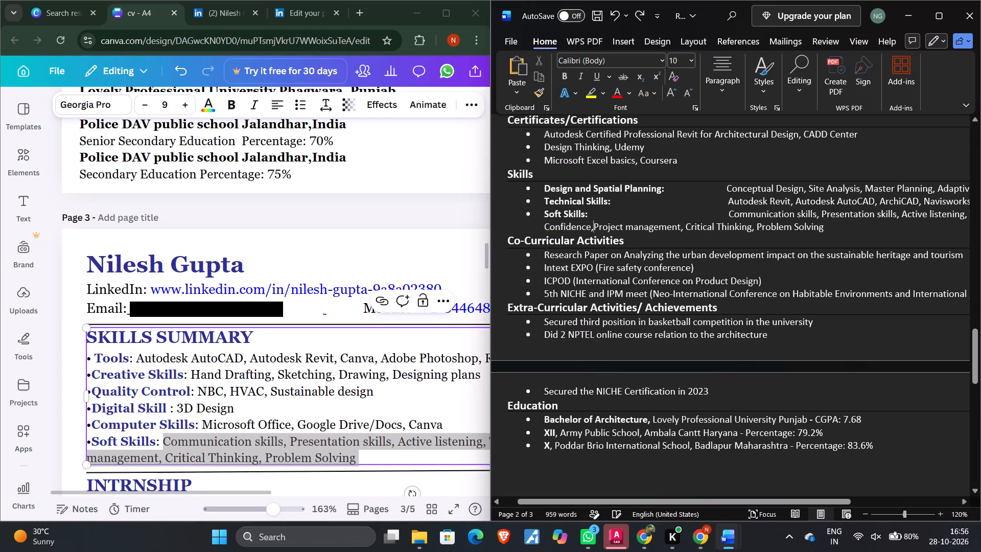
Insert a single space between "Confidence," and "Project management" in the Soft Skills bullet.
{"action": "key", "text": "space"}
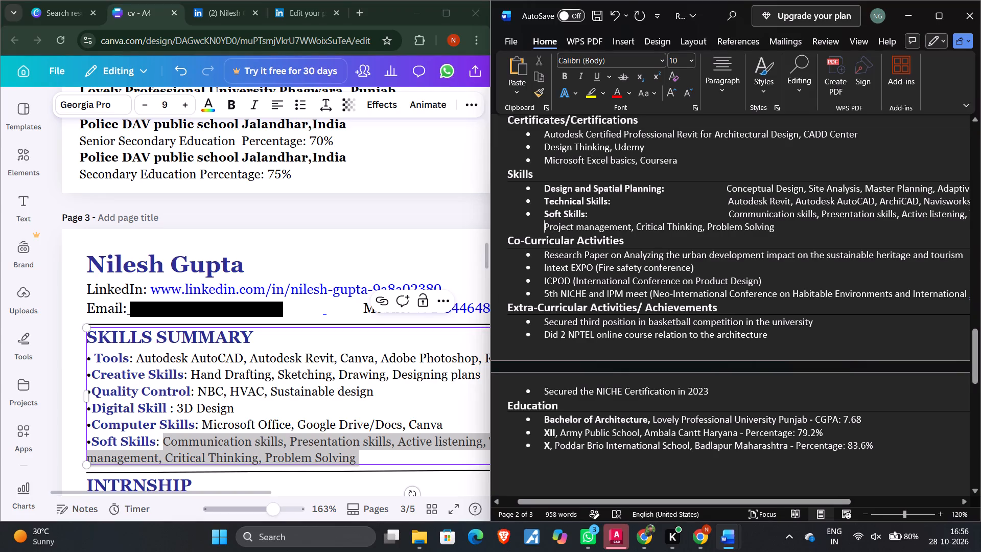
{"action": "left_click", "coordinate": [704, 208]}
Replace the Word resume's Technical Skills text with the Canva CV's Tools list, from "Autodesk AutoCAD" to "autoCAD forma".
{"action": "left_click", "coordinate": [263, 379]}
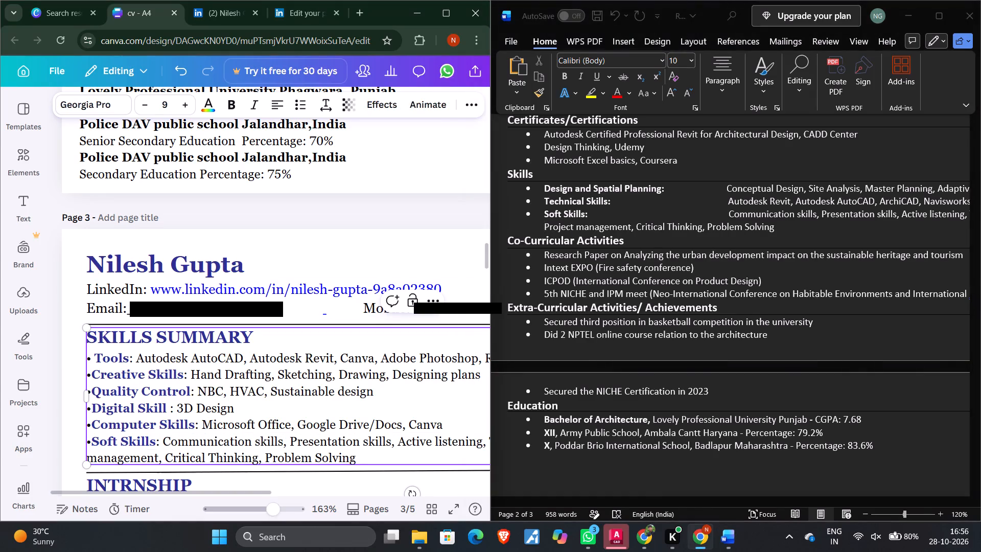
{"action": "scroll", "coordinate": [263, 379], "scroll_direction": "down", "scroll_amount": 2}
{"action": "scroll", "coordinate": [247, 408], "scroll_direction": "left", "scroll_amount": 1}
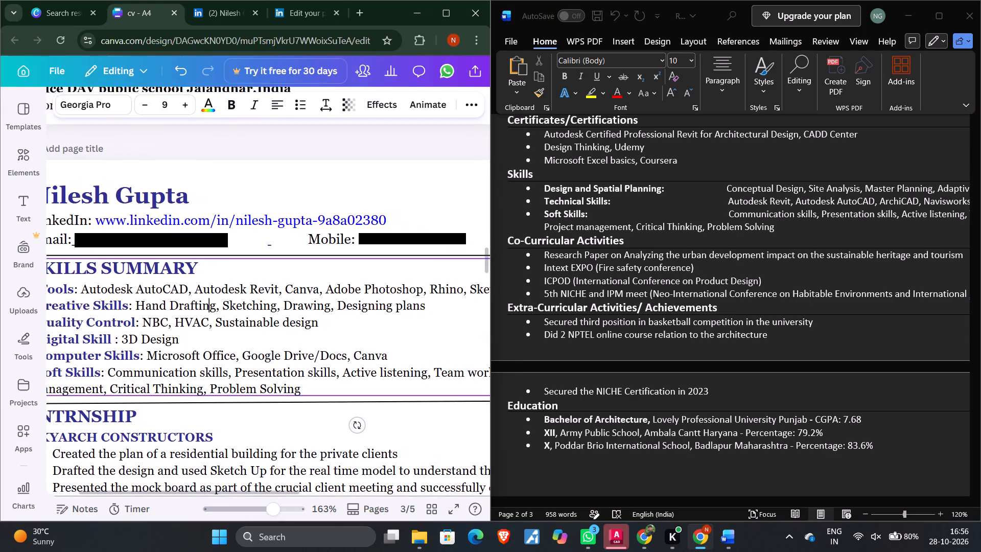
{"action": "scroll", "coordinate": [155, 369], "scroll_direction": "right", "scroll_amount": 1}
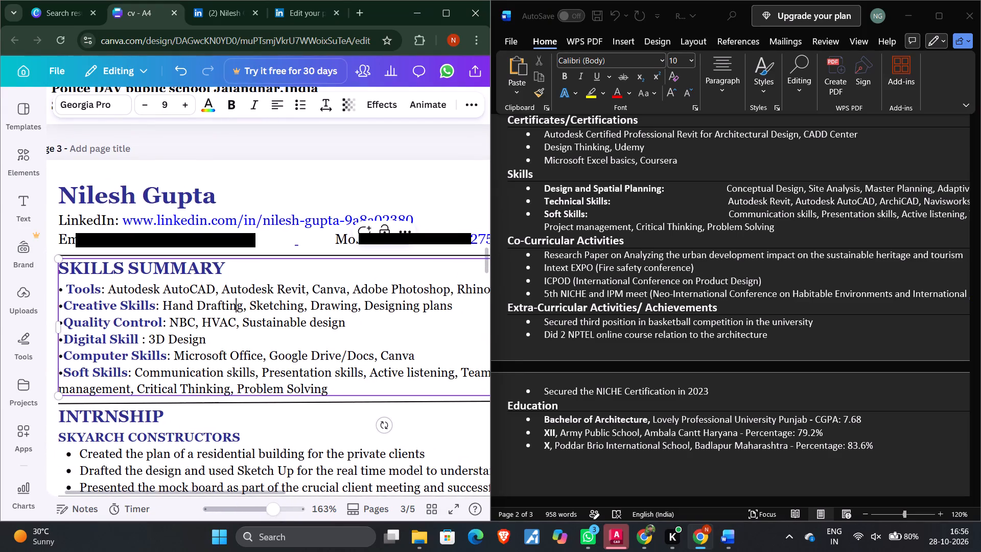
{"action": "left_click_drag", "start_coordinate": [108, 290], "coordinate": [276, 291]}
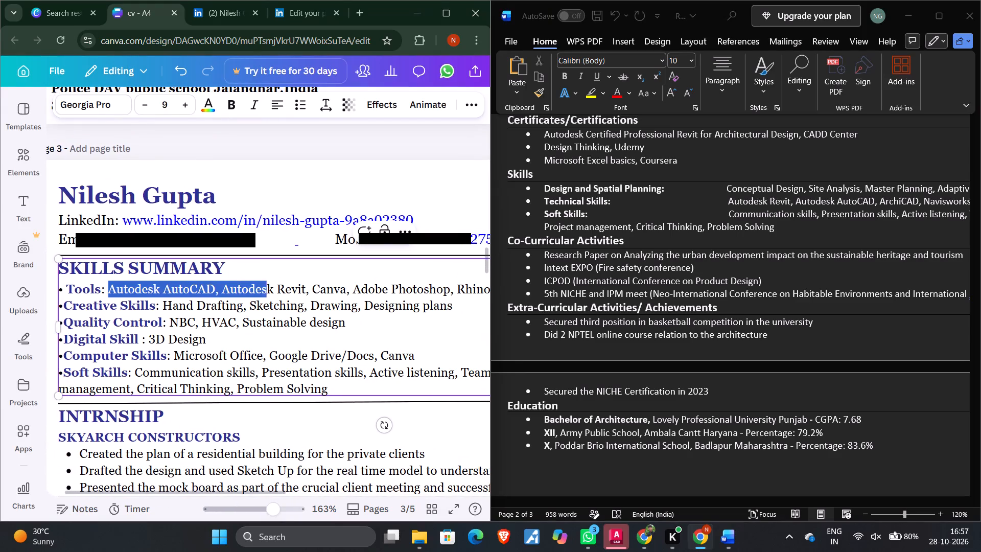
{"action": "left_click_drag", "start_coordinate": [276, 291], "coordinate": [311, 290]}
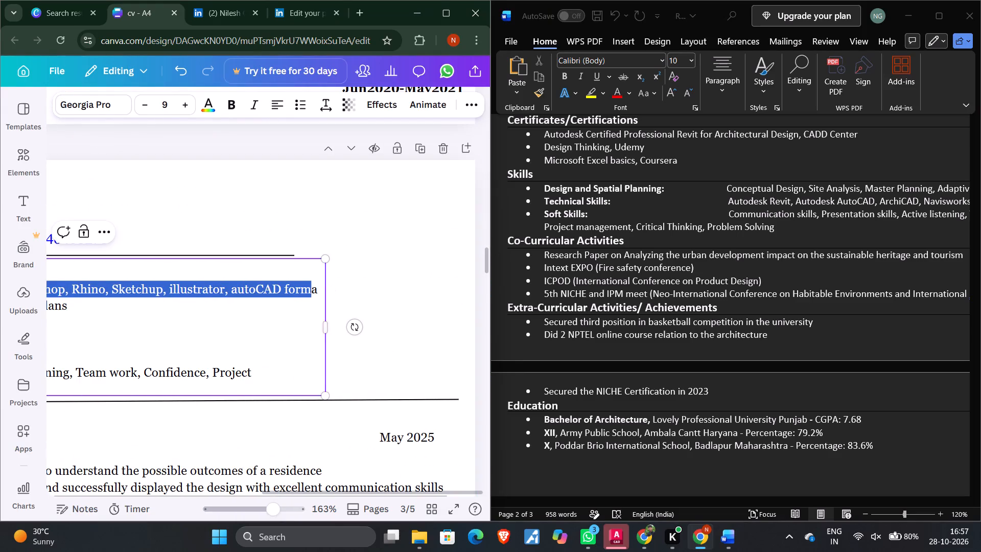
{"action": "left_click_drag", "start_coordinate": [311, 290], "coordinate": [317, 288]}
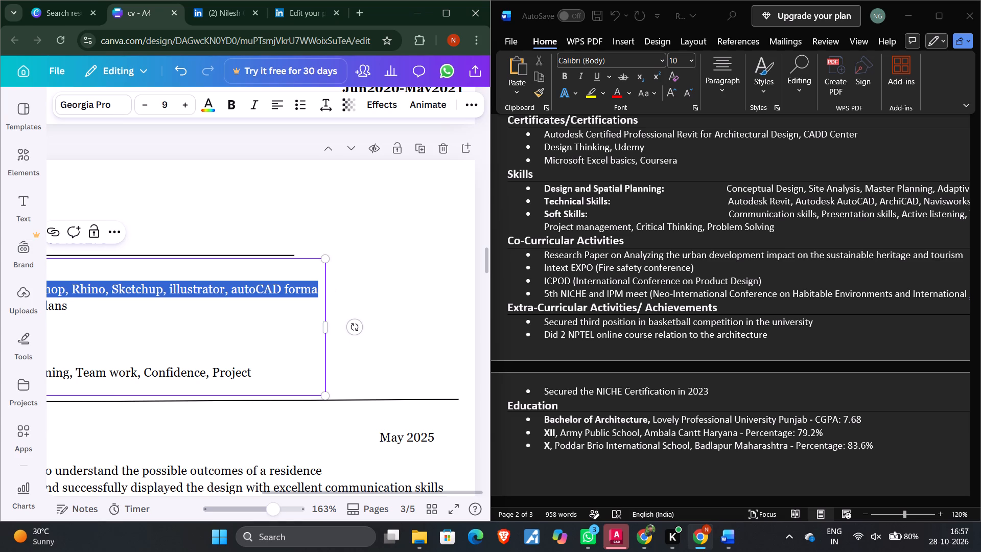
{"action": "key", "text": "ctrl+c"}
{"action": "left_click", "coordinate": [791, 204]}
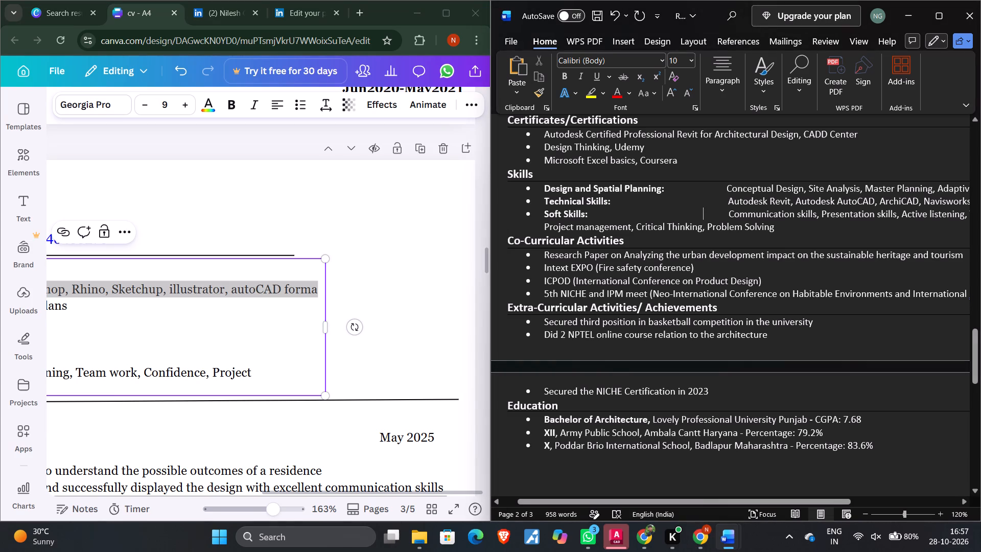
{"action": "scroll", "coordinate": [664, 224], "scroll_direction": "left", "scroll_amount": 2}
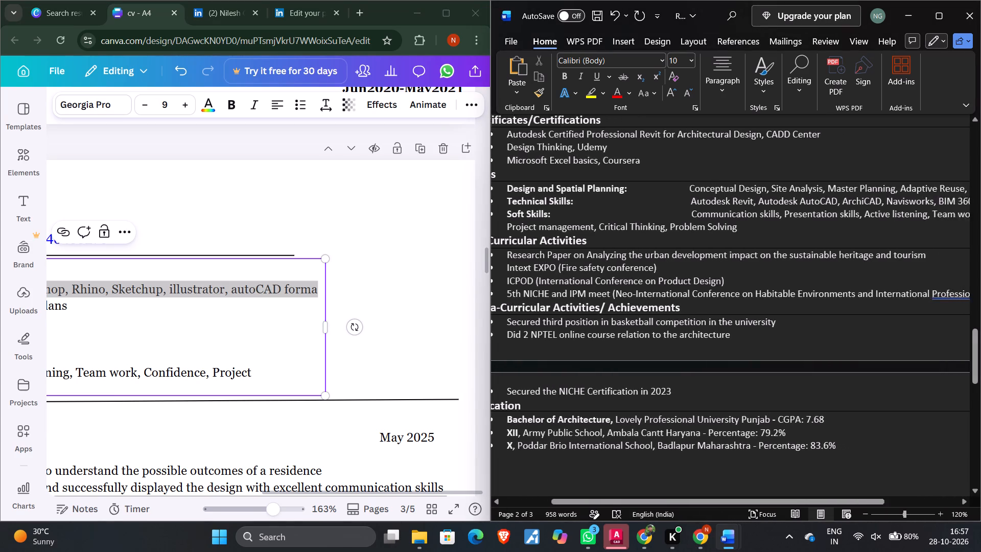
{"action": "scroll", "coordinate": [652, 222], "scroll_direction": "left", "scroll_amount": 1}
{"action": "left_click_drag", "start_coordinate": [586, 203], "coordinate": [871, 195]}
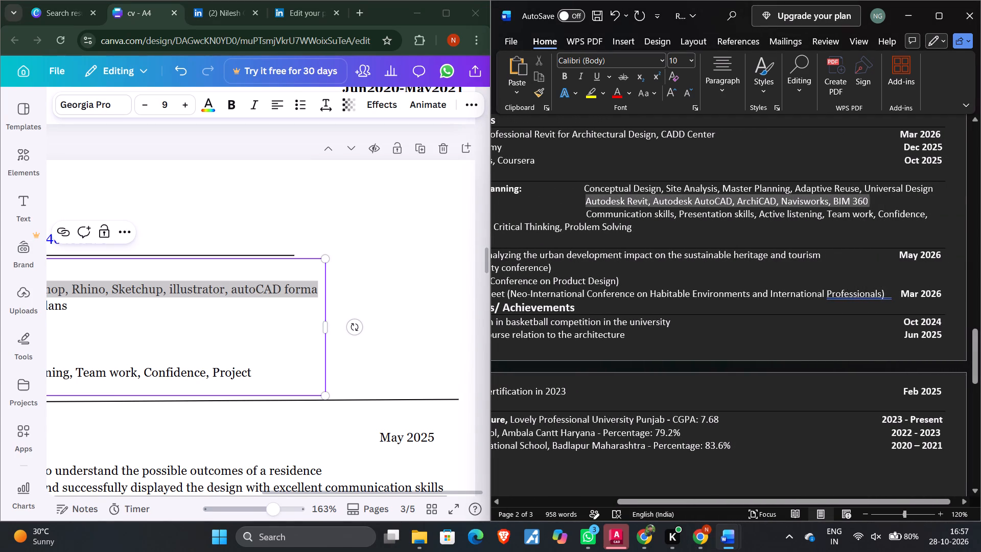
{"action": "left_click_drag", "start_coordinate": [871, 195], "coordinate": [876, 195]}
{"action": "key", "text": "ctrl+v"}
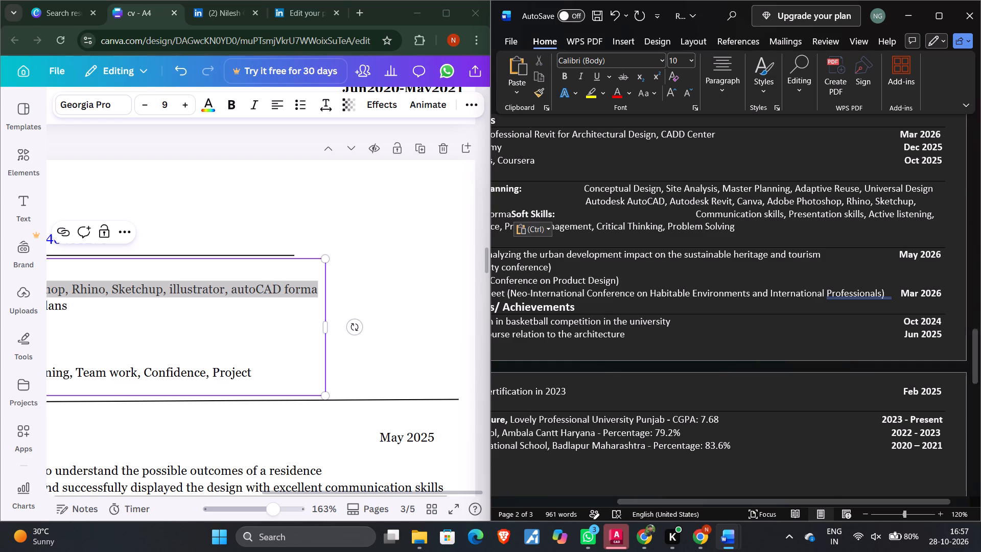
Split "Soft Skills:" from the end of the Technical Skills text onto its own bullet.
{"action": "key", "text": "Return"}
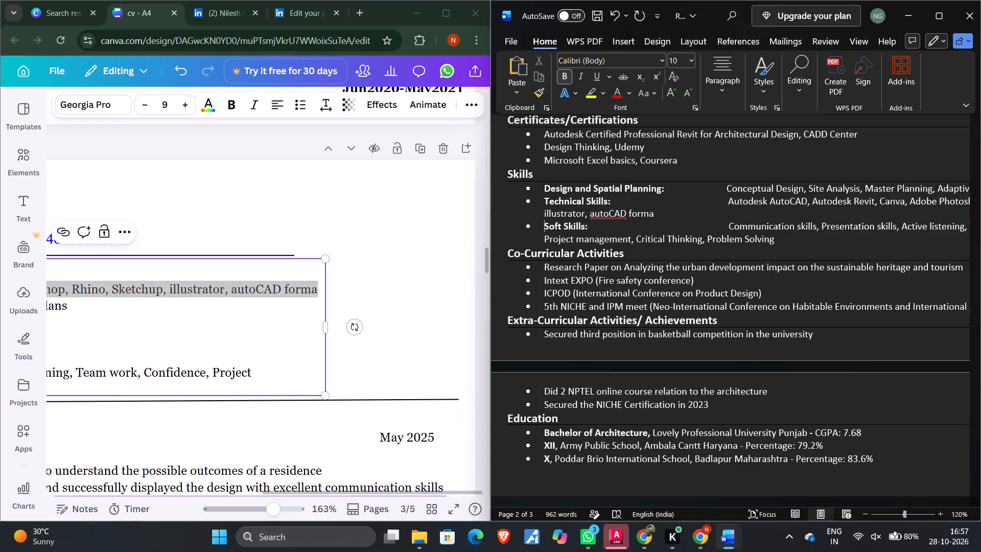
Copy "Hand Drafting, Sketching, Drawing, Designing plans" from the Canva CV into Word's Design and Spatial Planning bullet before "Conceptual Design", followed by a comma.
{"action": "scroll", "coordinate": [352, 301], "scroll_direction": "right", "scroll_amount": 2}
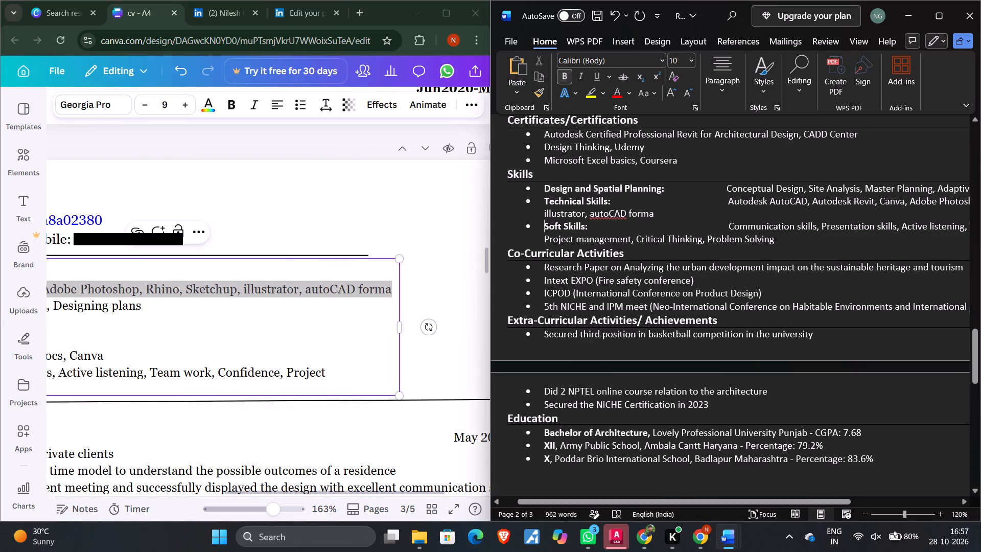
{"action": "scroll", "coordinate": [883, 176], "scroll_direction": "left", "scroll_amount": 1}
{"action": "scroll", "coordinate": [900, 247], "scroll_direction": "right", "scroll_amount": 1}
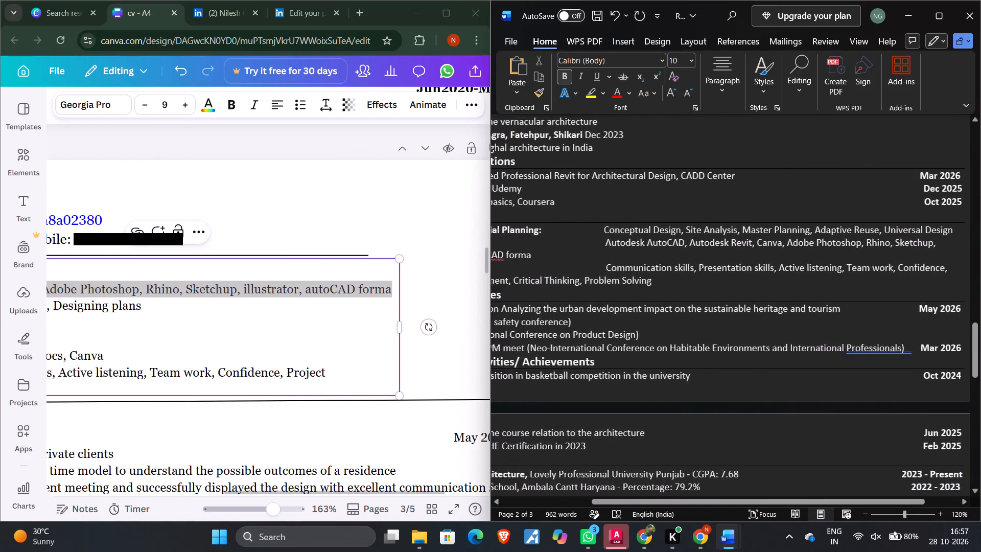
{"action": "scroll", "coordinate": [900, 247], "scroll_direction": "right", "scroll_amount": 1}
{"action": "scroll", "coordinate": [290, 323], "scroll_direction": "right", "scroll_amount": 3}
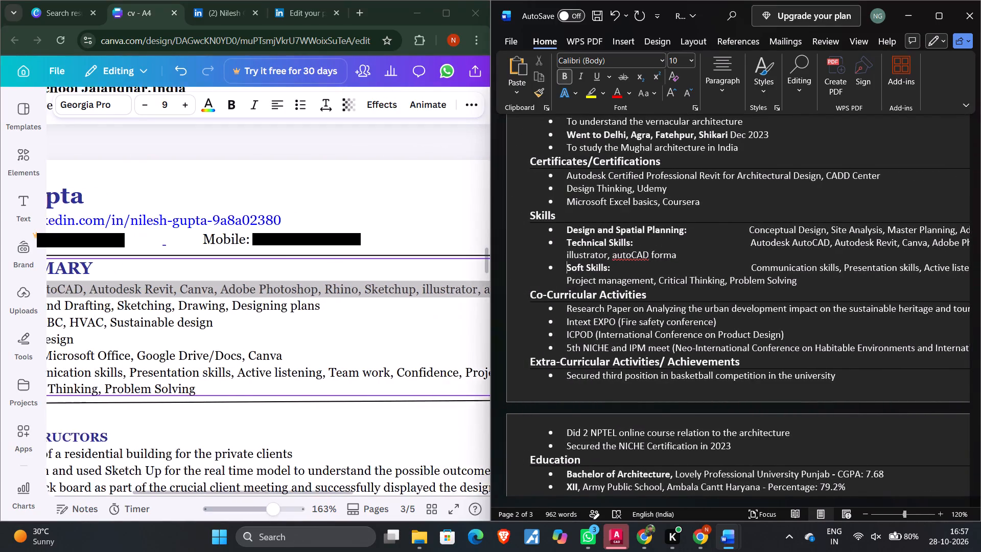
{"action": "scroll", "coordinate": [290, 323], "scroll_direction": "right", "scroll_amount": 4}
{"action": "scroll", "coordinate": [122, 335], "scroll_direction": "right", "scroll_amount": 1}
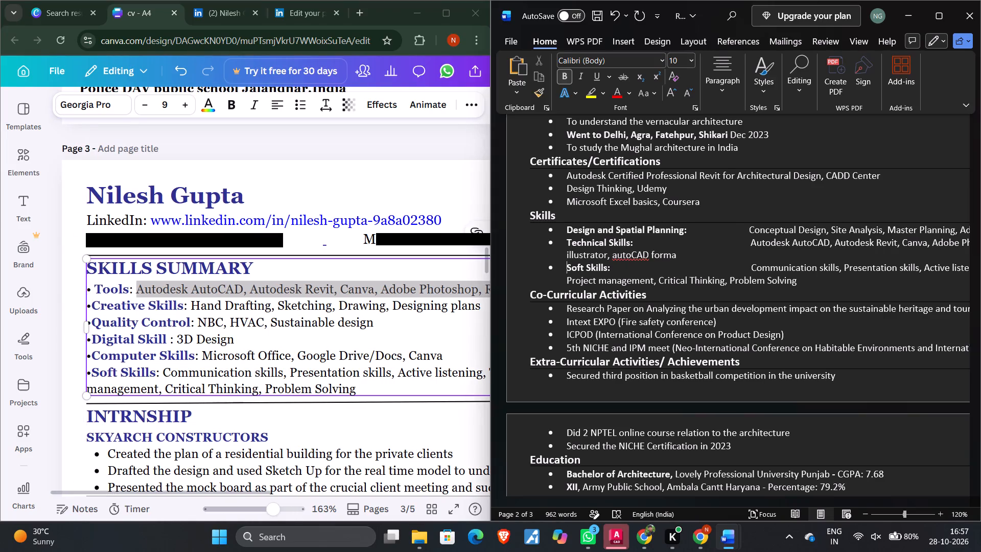
{"action": "left_click", "coordinate": [237, 311]}
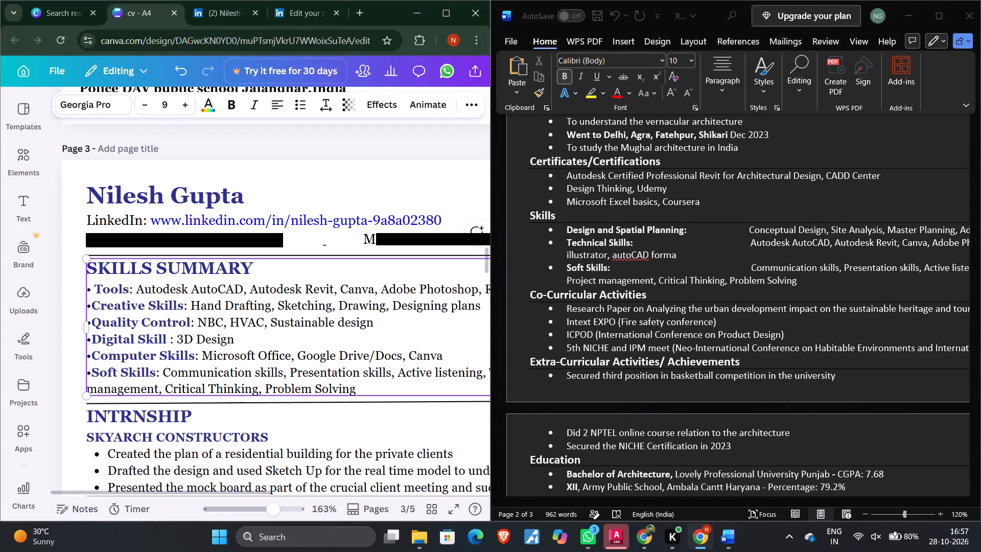
{"action": "left_click_drag", "start_coordinate": [191, 302], "coordinate": [462, 304]}
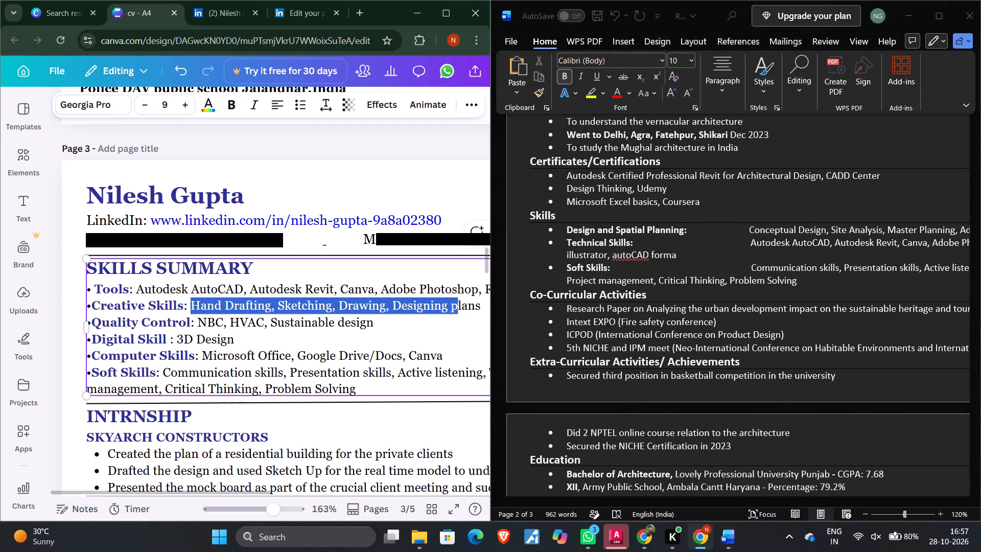
{"action": "left_click_drag", "start_coordinate": [462, 304], "coordinate": [478, 305]}
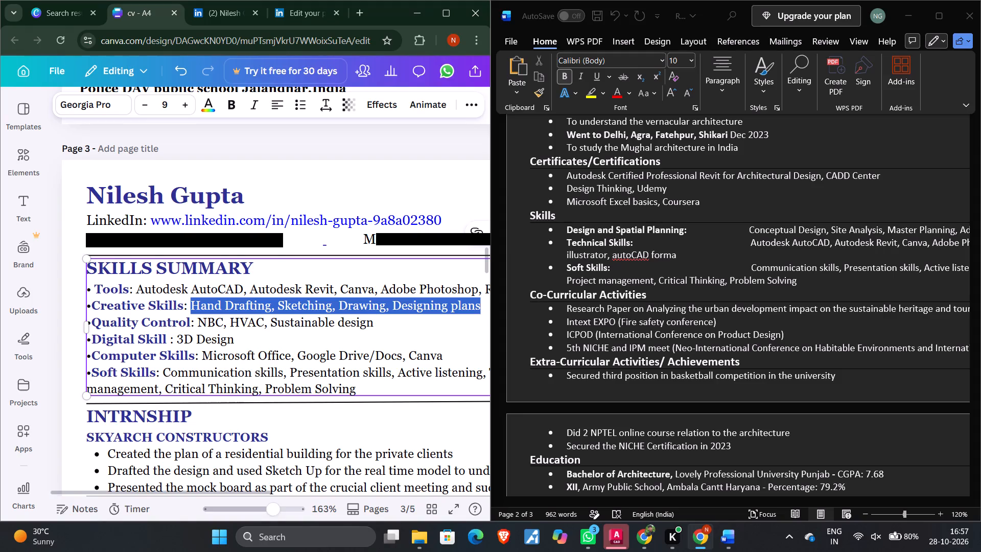
{"action": "key", "text": "ctrl+c"}
{"action": "left_click", "coordinate": [754, 227]}
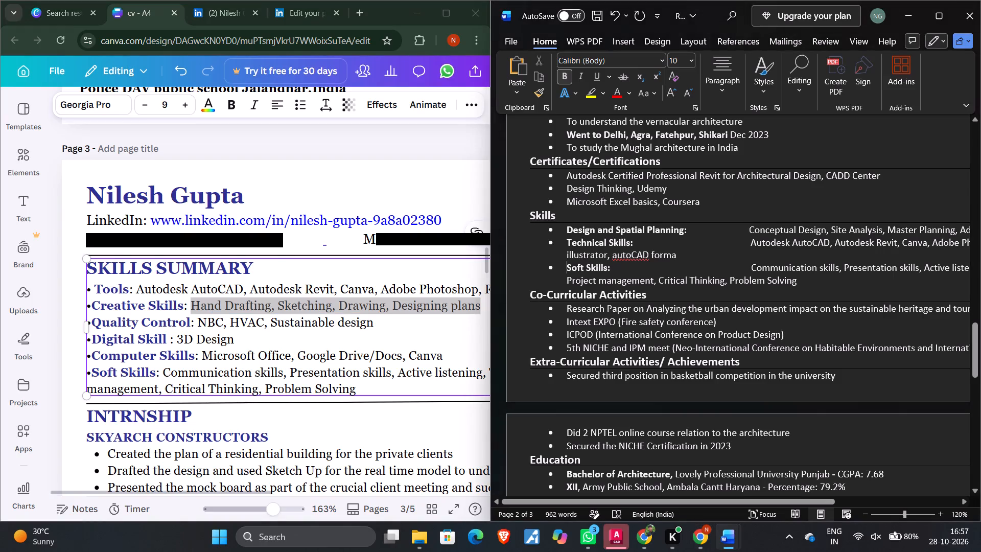
{"action": "left_click", "coordinate": [752, 228]}
{"action": "left_click", "coordinate": [747, 233]}
{"action": "key", "text": "ctrl+v"}
{"action": "scroll", "coordinate": [825, 229], "scroll_direction": "left", "scroll_amount": 1}
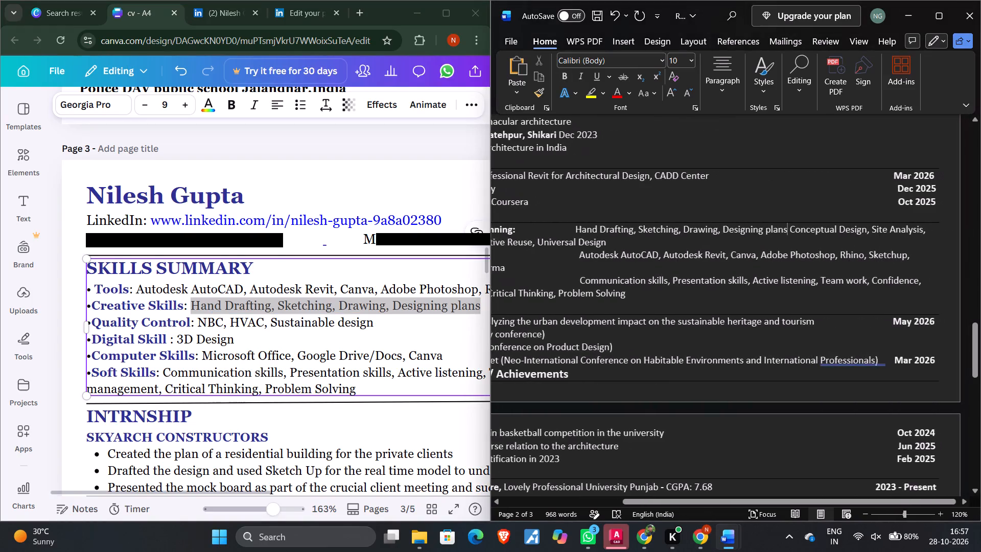
{"action": "scroll", "coordinate": [825, 229], "scroll_direction": "left", "scroll_amount": 1}
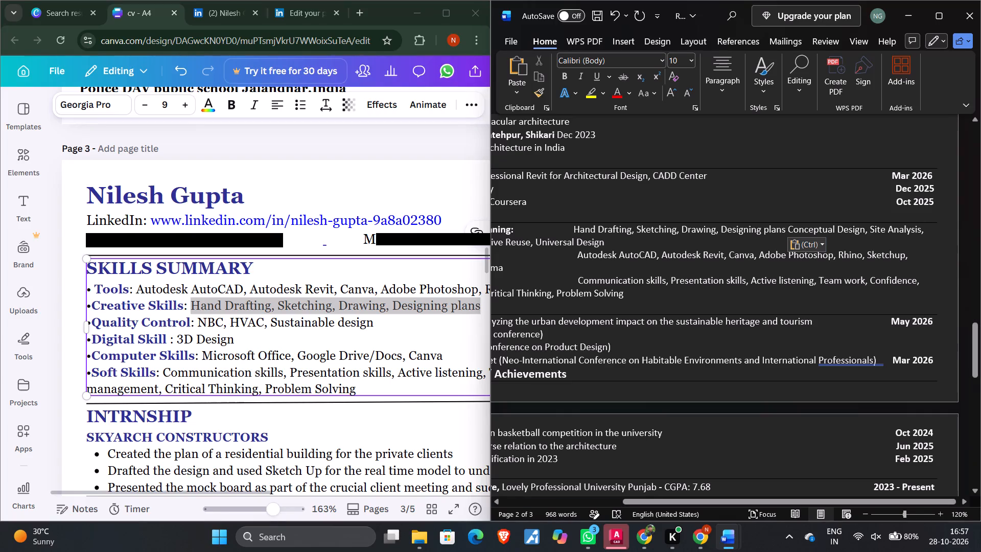
{"action": "key", "text": "comma"}
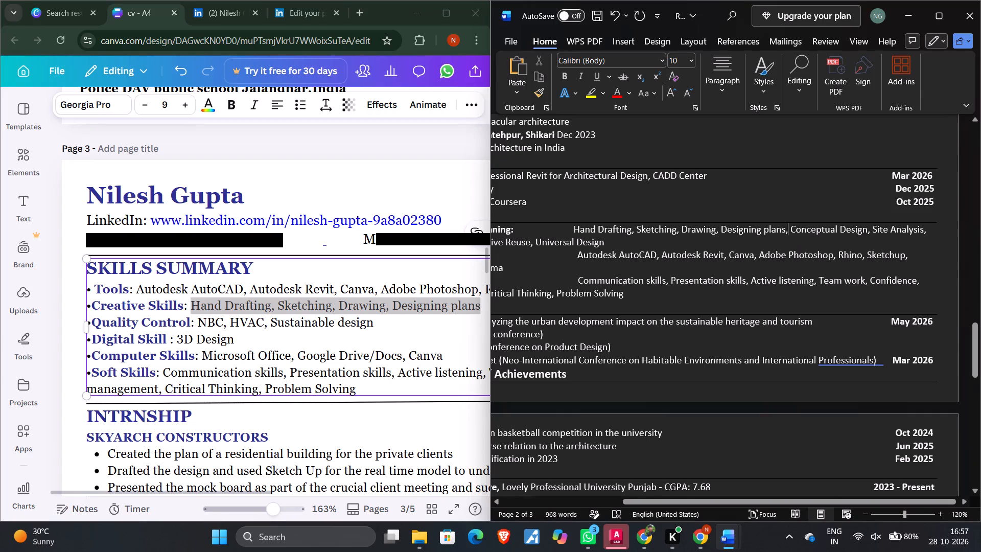
Delete "Drawing," from the Design and Spatial Planning bullet.
{"action": "left_click_drag", "start_coordinate": [721, 235], "coordinate": [676, 234]}
{"action": "left_click", "coordinate": [712, 247]}
{"action": "left_click_drag", "start_coordinate": [719, 232], "coordinate": [689, 235]}
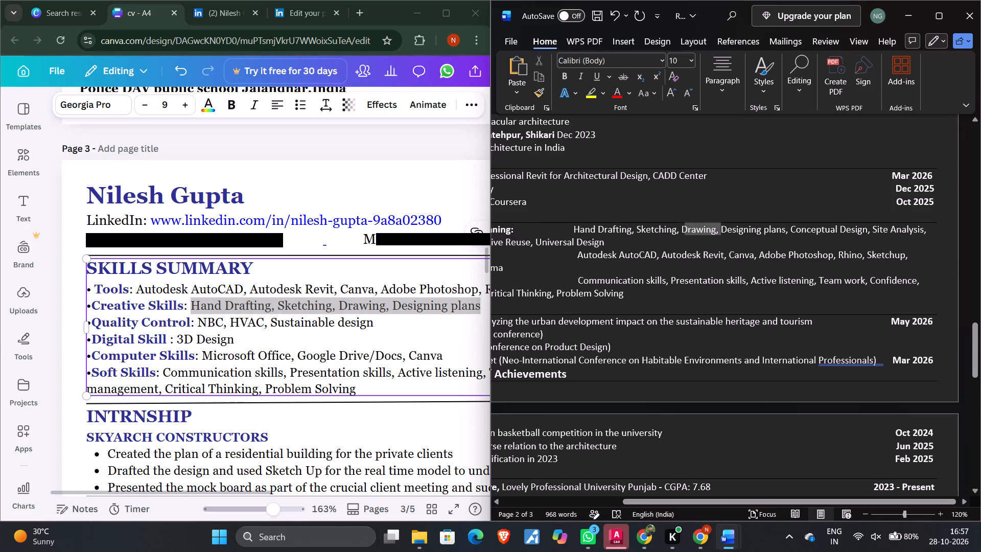
{"action": "left_click_drag", "start_coordinate": [689, 235], "coordinate": [682, 231]}
{"action": "key", "text": "BackSpace"}
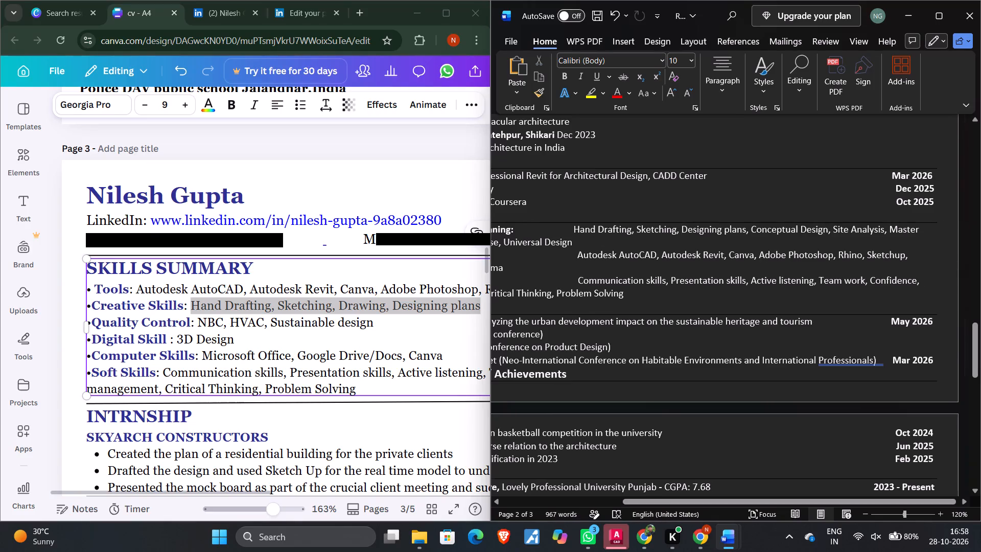
Delete "Adaptive Reuse," from the Design and Spatial Planning bullet.
{"action": "scroll", "coordinate": [897, 229], "scroll_direction": "right", "scroll_amount": 2}
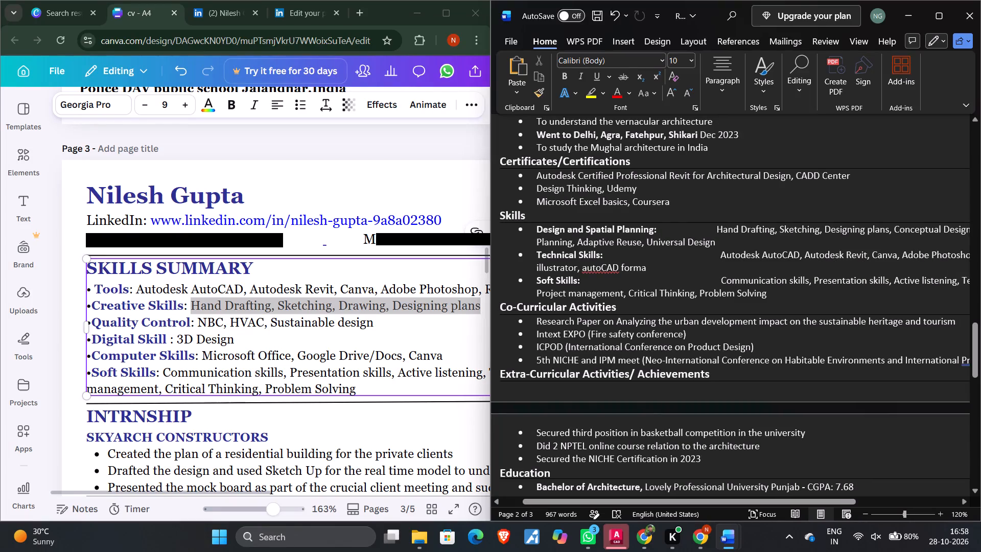
{"action": "left_click_drag", "start_coordinate": [645, 243], "coordinate": [600, 241]}
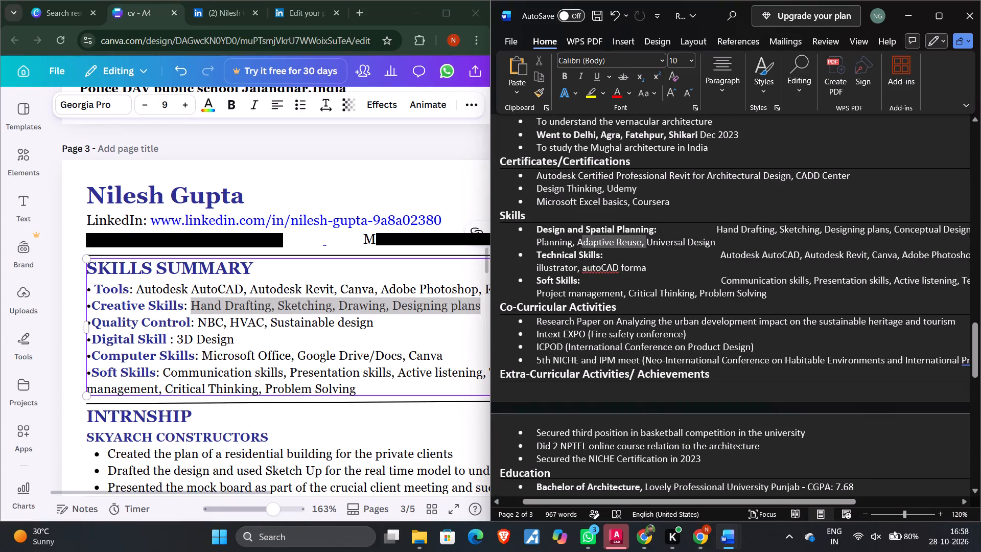
{"action": "left_click_drag", "start_coordinate": [600, 241], "coordinate": [589, 241]}
{"action": "key", "text": "BackSpace"}
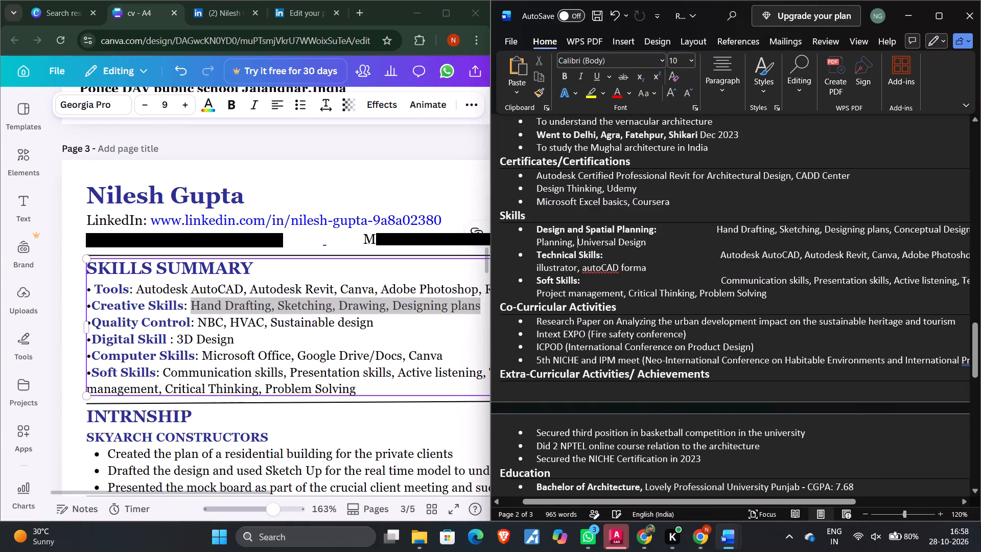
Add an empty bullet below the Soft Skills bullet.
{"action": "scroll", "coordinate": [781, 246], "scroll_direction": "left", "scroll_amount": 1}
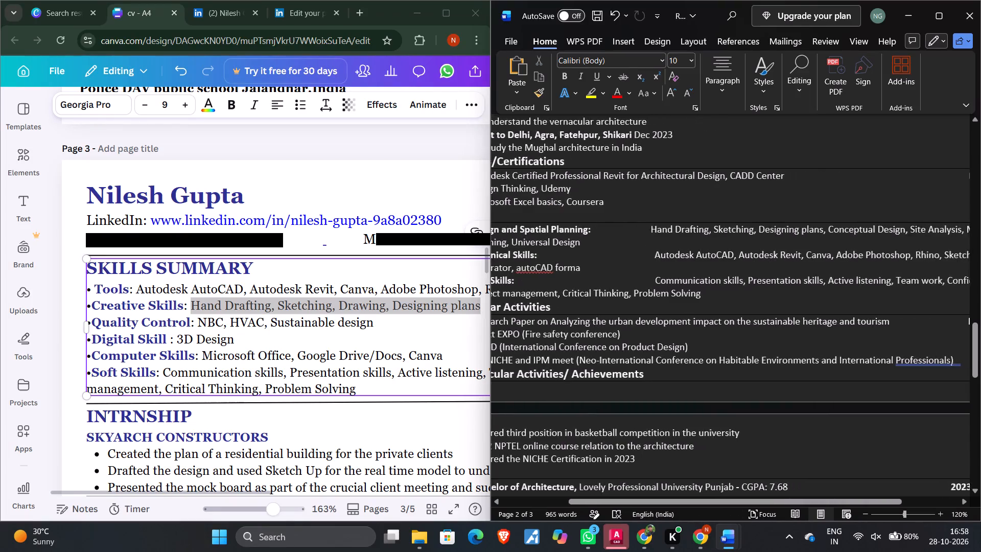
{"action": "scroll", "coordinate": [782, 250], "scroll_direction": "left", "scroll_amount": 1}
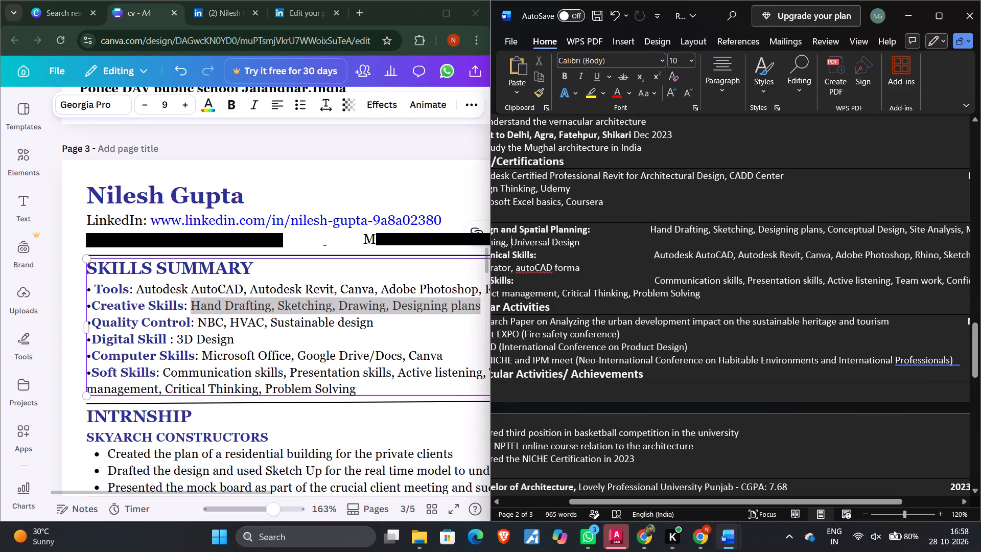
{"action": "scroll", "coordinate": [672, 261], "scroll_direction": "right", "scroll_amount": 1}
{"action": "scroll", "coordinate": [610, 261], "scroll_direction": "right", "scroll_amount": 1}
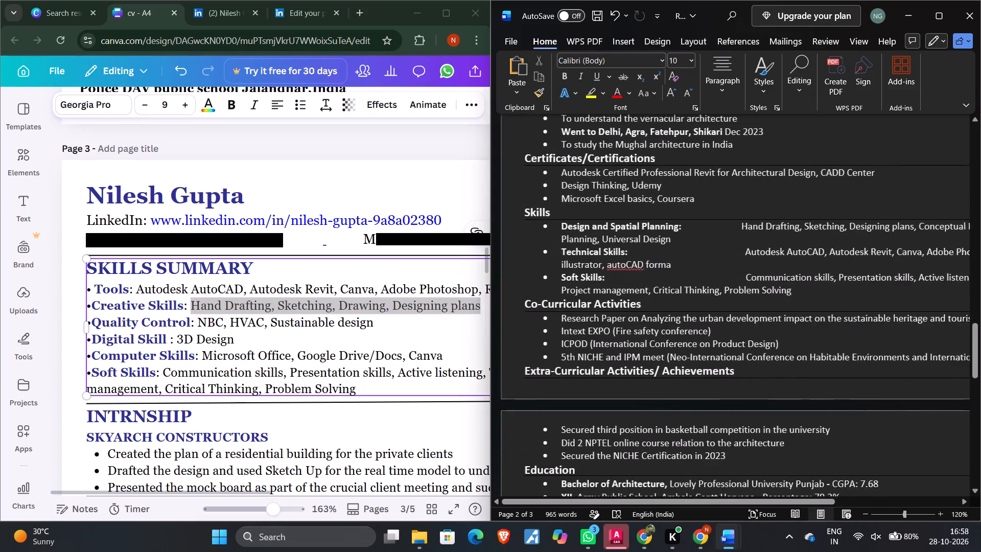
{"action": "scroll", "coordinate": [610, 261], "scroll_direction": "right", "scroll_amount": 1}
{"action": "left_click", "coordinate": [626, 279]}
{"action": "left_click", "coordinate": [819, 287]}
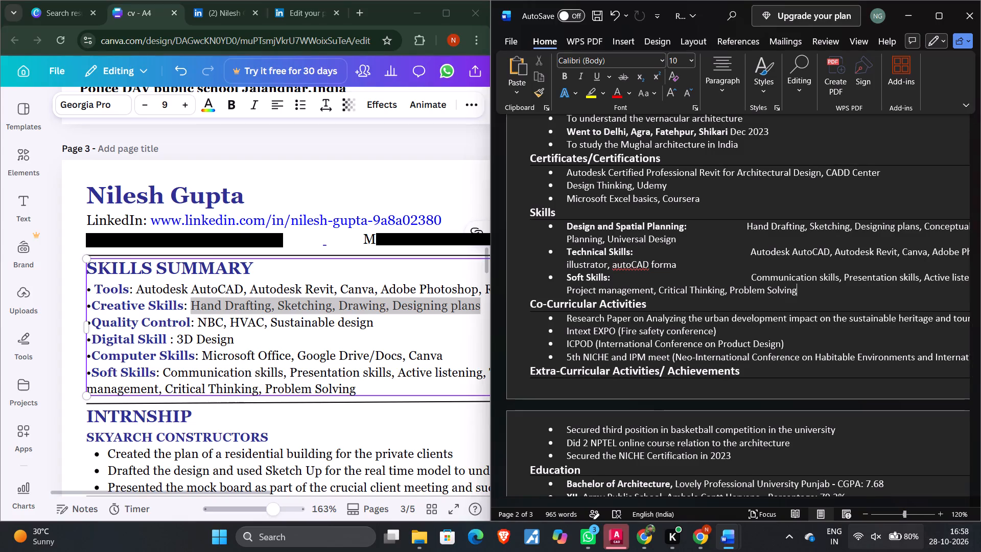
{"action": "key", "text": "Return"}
Add an empty bullet between the Technical Skills and Soft Skills bullets in the Word resume for the Canva CV's Computer Skills.
{"action": "left_click", "coordinate": [123, 333]}
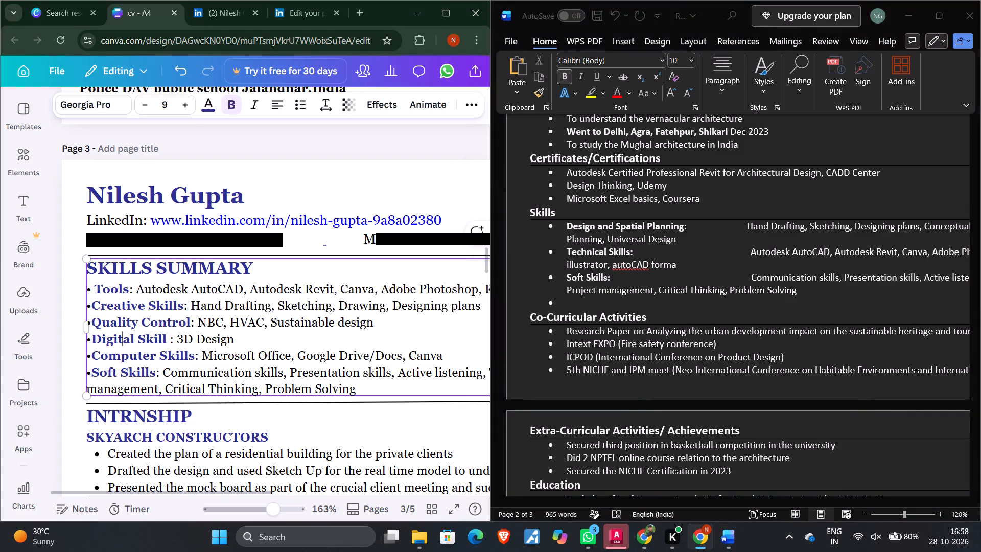
{"action": "left_click_drag", "start_coordinate": [89, 352], "coordinate": [197, 354]}
{"action": "left_click", "coordinate": [695, 260]}
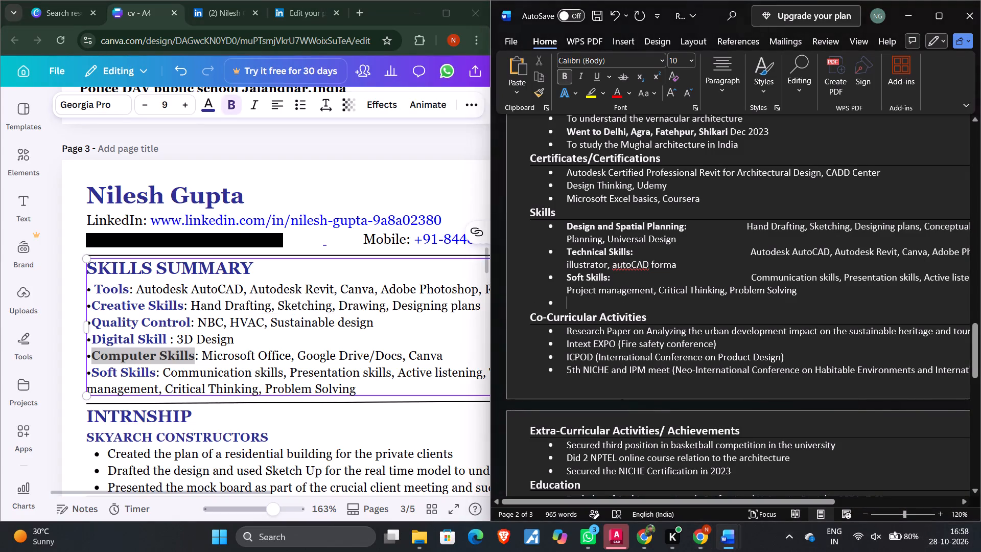
{"action": "left_click", "coordinate": [675, 267]}
{"action": "key", "text": "Return"}
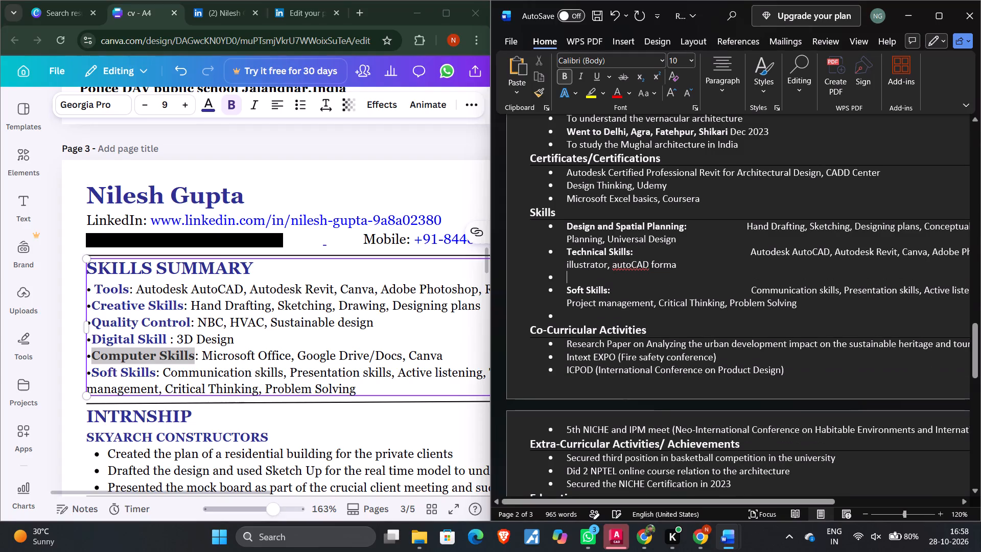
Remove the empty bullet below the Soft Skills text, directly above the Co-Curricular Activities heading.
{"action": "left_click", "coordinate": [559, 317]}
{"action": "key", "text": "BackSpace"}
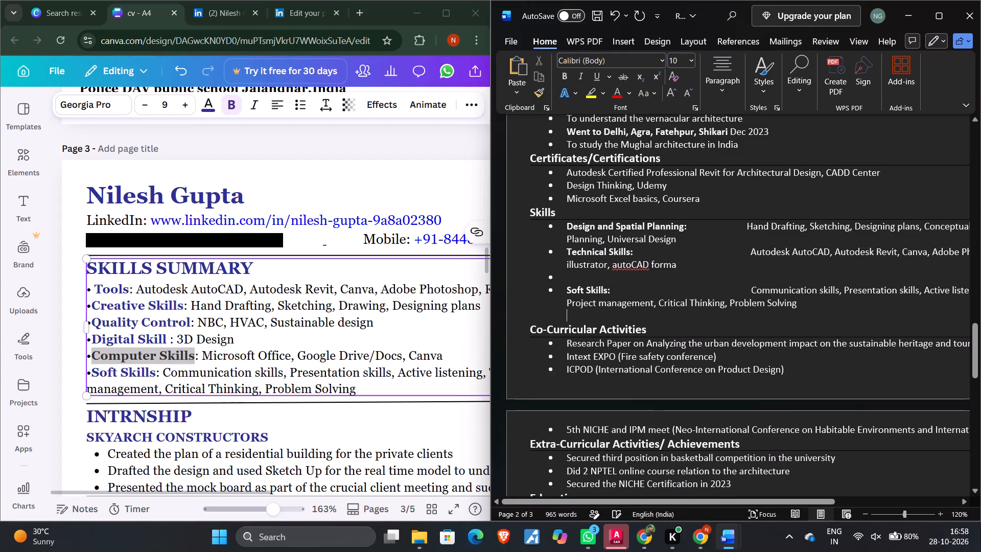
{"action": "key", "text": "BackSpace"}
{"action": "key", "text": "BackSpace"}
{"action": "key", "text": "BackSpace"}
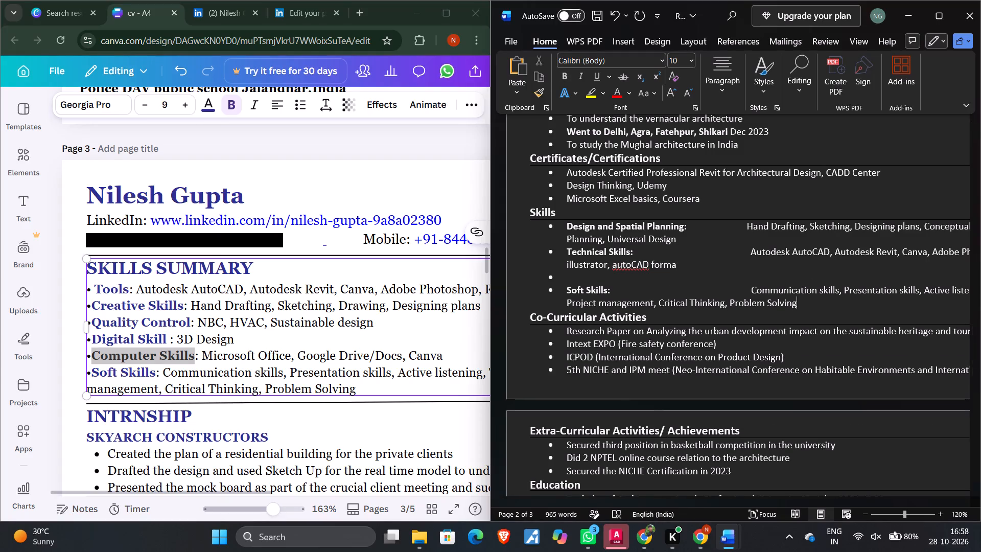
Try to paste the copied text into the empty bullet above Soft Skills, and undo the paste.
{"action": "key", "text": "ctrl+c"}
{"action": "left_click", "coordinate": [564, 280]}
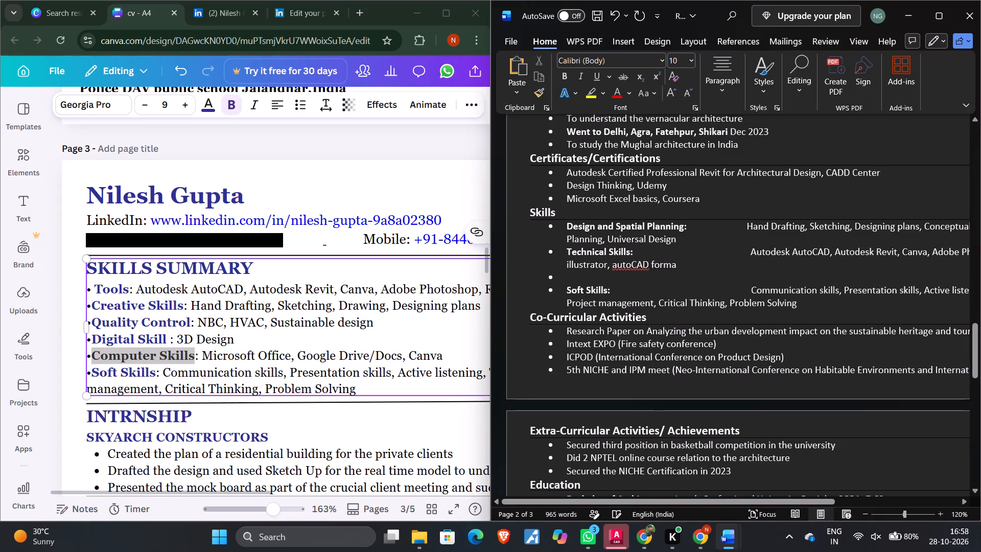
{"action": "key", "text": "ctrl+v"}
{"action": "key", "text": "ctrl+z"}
Copy the Canva CV's line "Computer Skills: Microsoft Office, Google Drive/Docs, Canva" into the empty bullet above Soft Skills in the Word resume.
{"action": "left_click", "coordinate": [173, 346]}
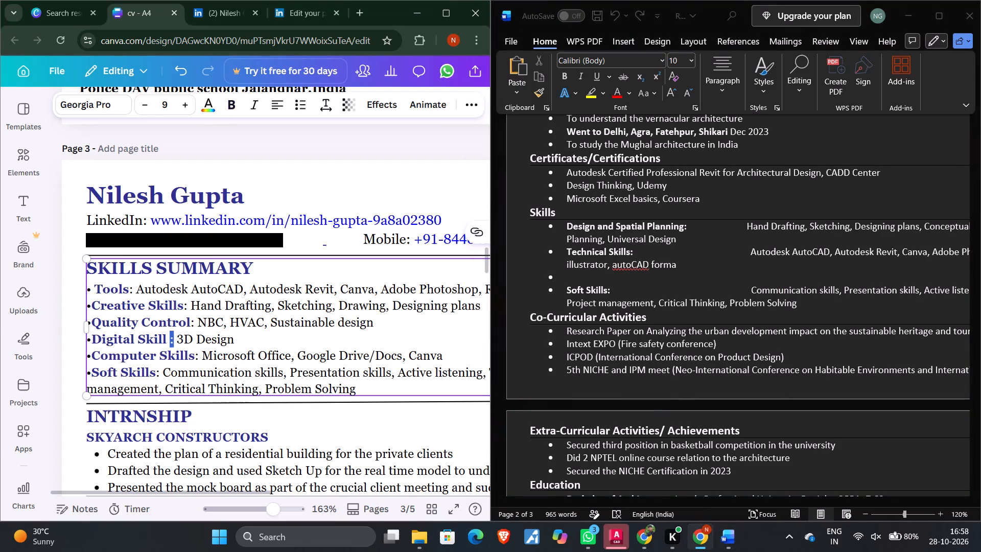
{"action": "left_click_drag", "start_coordinate": [90, 357], "coordinate": [450, 360]}
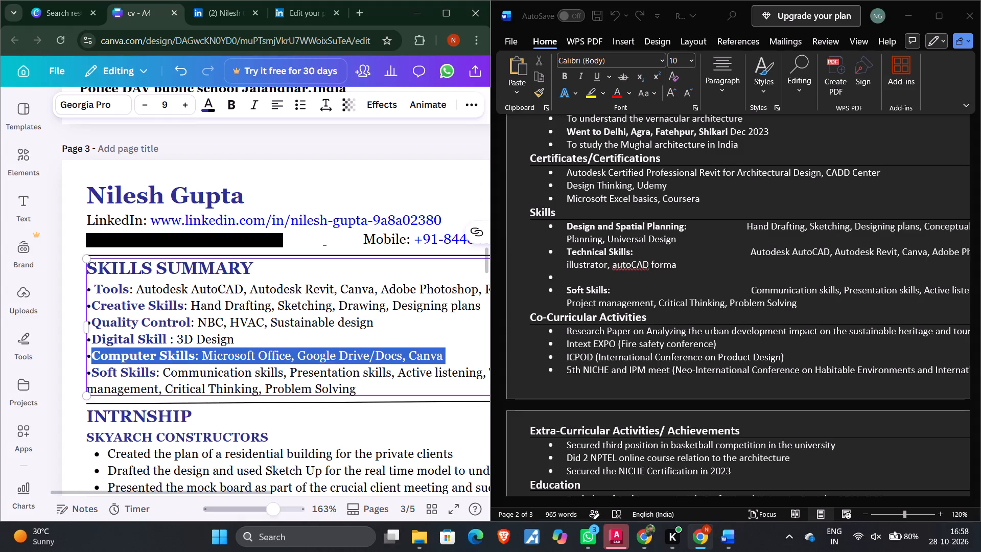
{"action": "key", "text": "ctrl+c"}
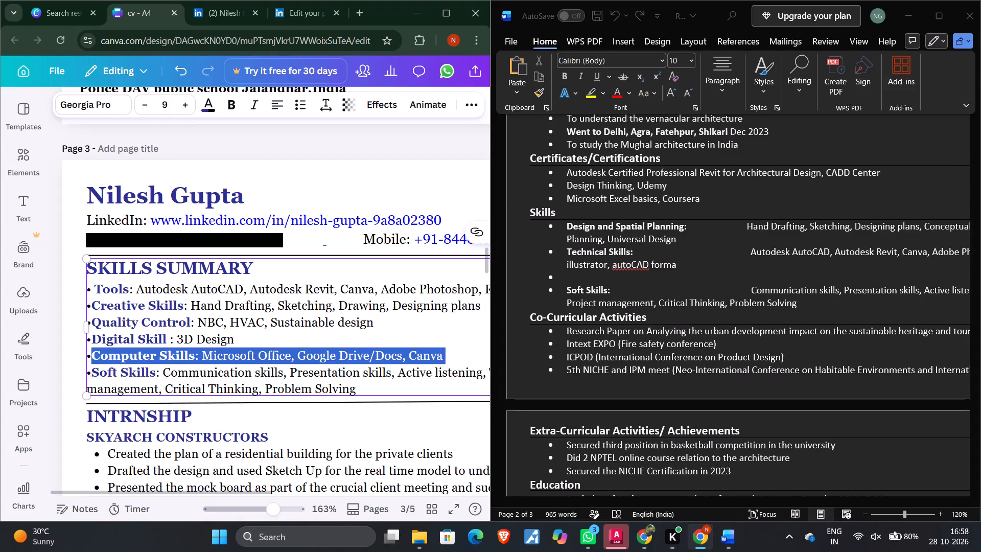
{"action": "left_click", "coordinate": [574, 284]}
{"action": "key", "text": "ctrl+v"}
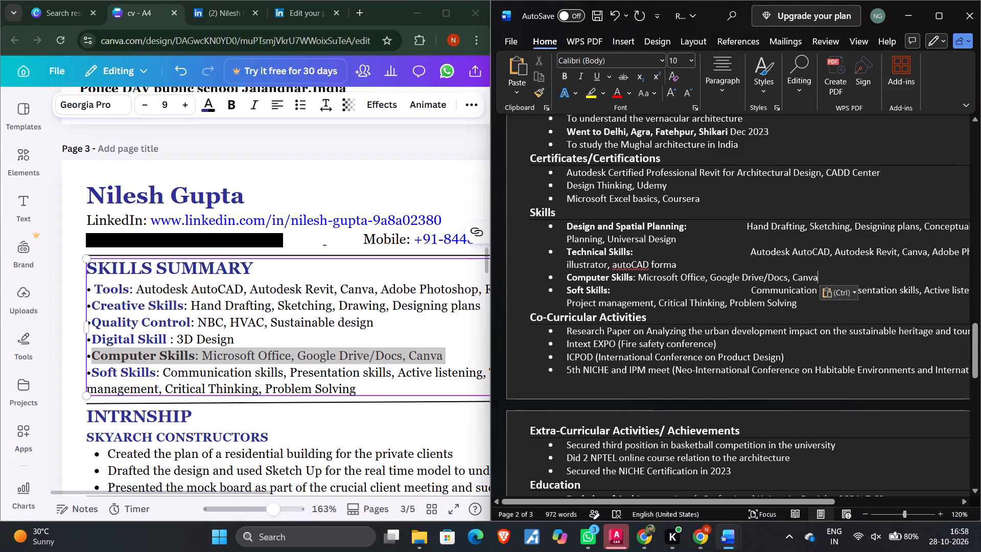
Insert spaces after the "Computer Skills:" label so its text lines up with the Technical Skills and Soft Skills text.
{"action": "left_click", "coordinate": [638, 278]}
{"action": "key", "text": "space"}
{"action": "key", "text": "space"}
{"action": "key", "text": "space"}
{"action": "key", "text": "space"}
{"action": "key", "text": "space"}
{"action": "key", "text": "space"}
{"action": "key", "text": "space"}
{"action": "key", "text": "space"}
{"action": "key", "text": "space"}
{"action": "key", "text": "space"}
{"action": "key", "text": "space"}
{"action": "key", "text": "space"}
{"action": "key", "text": "space"}
{"action": "key", "text": "space"}
{"action": "key", "text": "space"}
{"action": "key", "text": "space"}
{"action": "key", "text": "space"}
{"action": "key", "text": "space"}
{"action": "key", "text": "space"}
{"action": "key", "text": "space"}
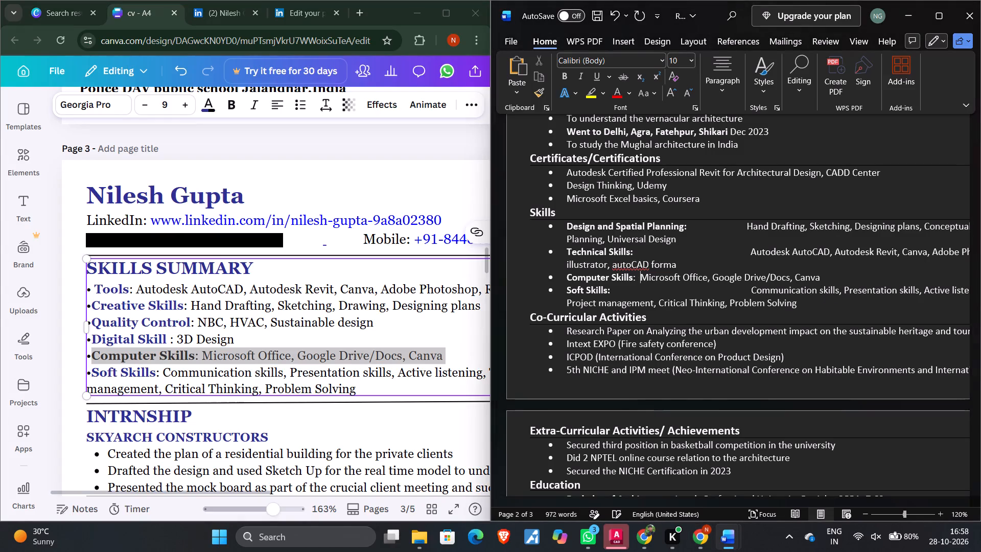
{"action": "key", "text": "space"}
{"action": "key", "text": "space"}
{"action": "key", "text": "space"}
{"action": "key", "text": "space"}
{"action": "key", "text": "space"}
{"action": "key", "text": "space"}
{"action": "key", "text": "space"}
{"action": "key", "text": "space"}
{"action": "key", "text": "space"}
{"action": "key", "text": "space"}
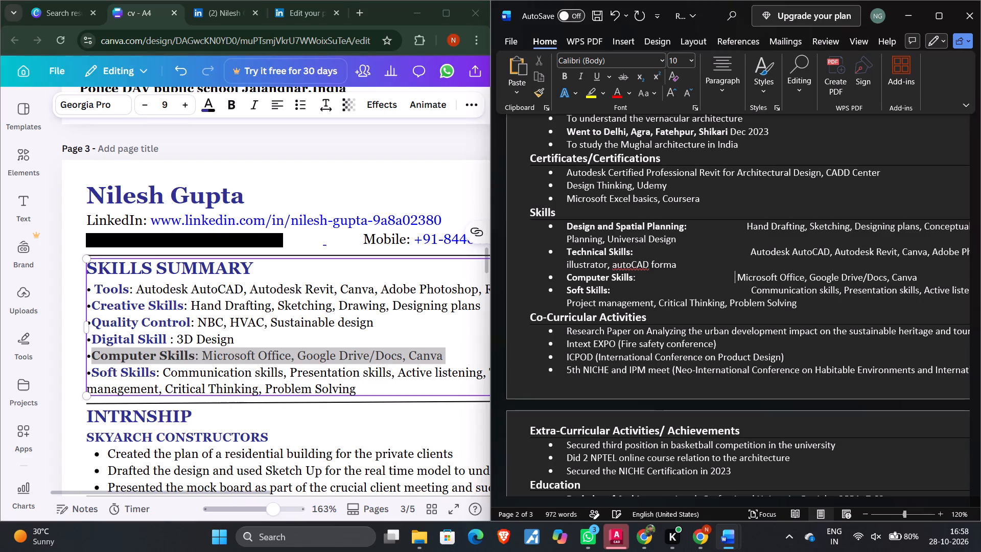
{"action": "key", "text": "space"}
{"action": "key", "text": "space"}
{"action": "key", "text": "space"}
{"action": "key", "text": "space"}
{"action": "key", "text": "space"}
{"action": "key", "text": "space"}
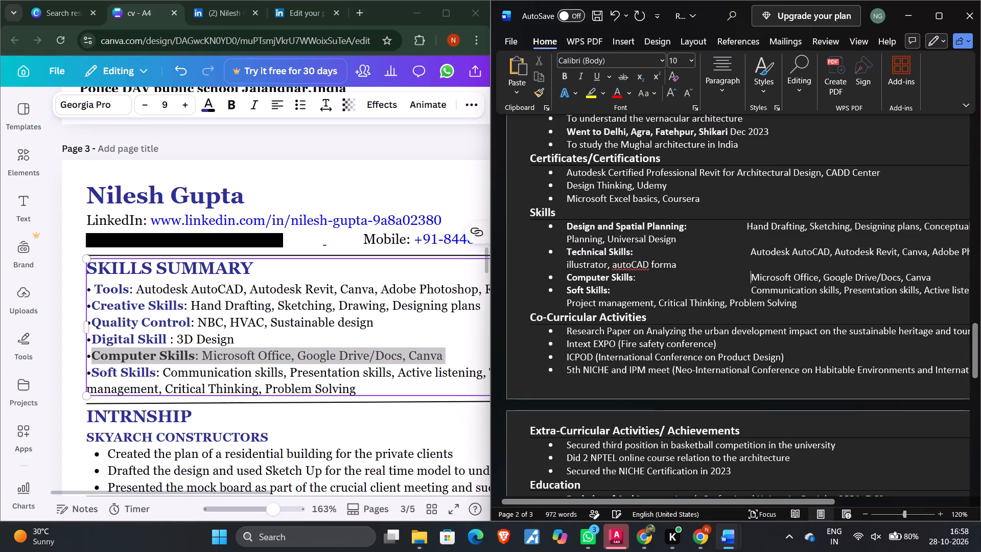
Add one space before "Hand Drafting" in the Design and Spatial Planning bullet to align it with the other skills.
{"action": "left_click", "coordinate": [743, 234]}
{"action": "left_click", "coordinate": [744, 224]}
{"action": "key", "text": "space"}
{"action": "key", "text": "space"}
{"action": "key", "text": "BackSpace"}
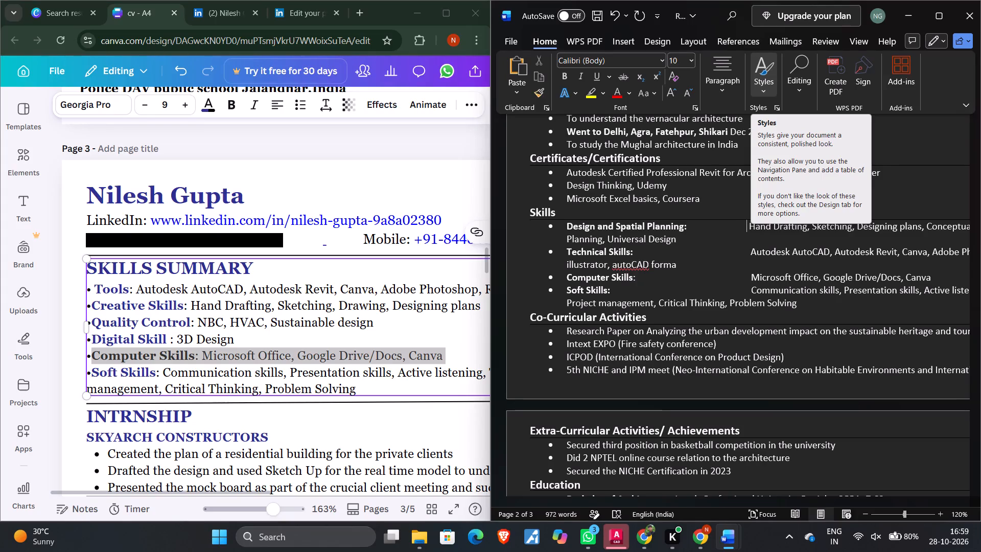
Compare the Canva CV's sections from Skills Summary to Education with the corresponding sections of the Word resume.
{"action": "scroll", "coordinate": [622, 265], "scroll_direction": "down", "scroll_amount": 2}
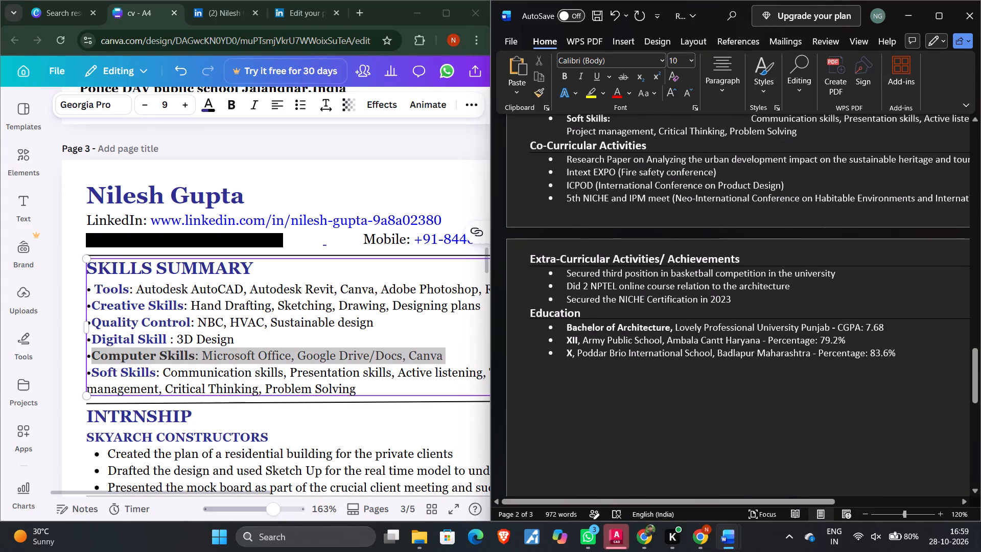
{"action": "scroll", "coordinate": [336, 361], "scroll_direction": "down", "scroll_amount": 1}
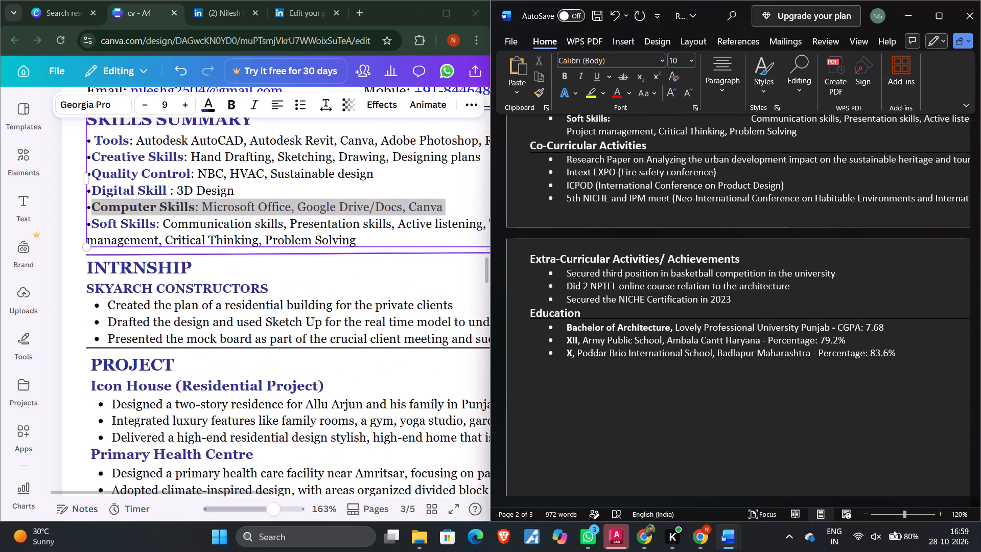
{"action": "scroll", "coordinate": [333, 361], "scroll_direction": "down", "scroll_amount": 2}
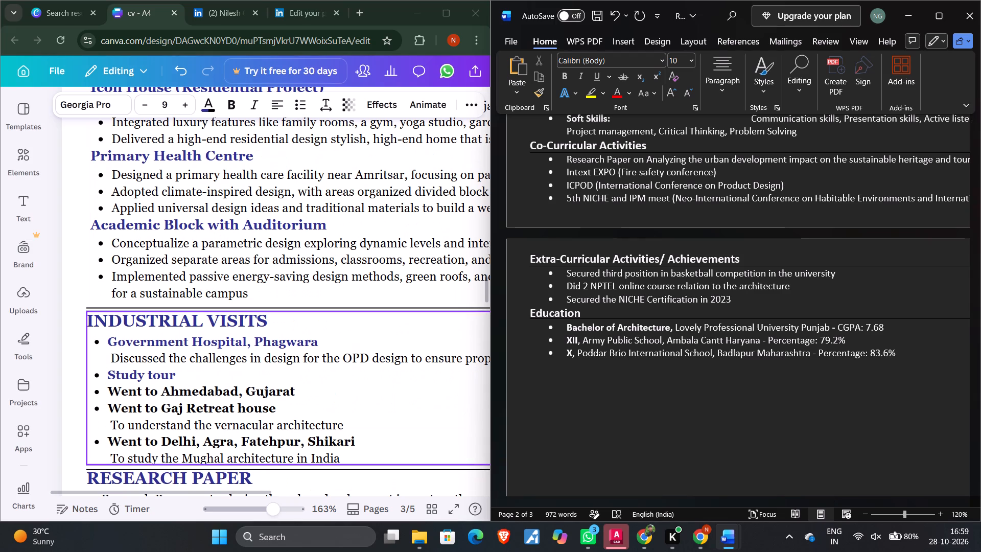
{"action": "scroll", "coordinate": [216, 317], "scroll_direction": "down", "scroll_amount": 2}
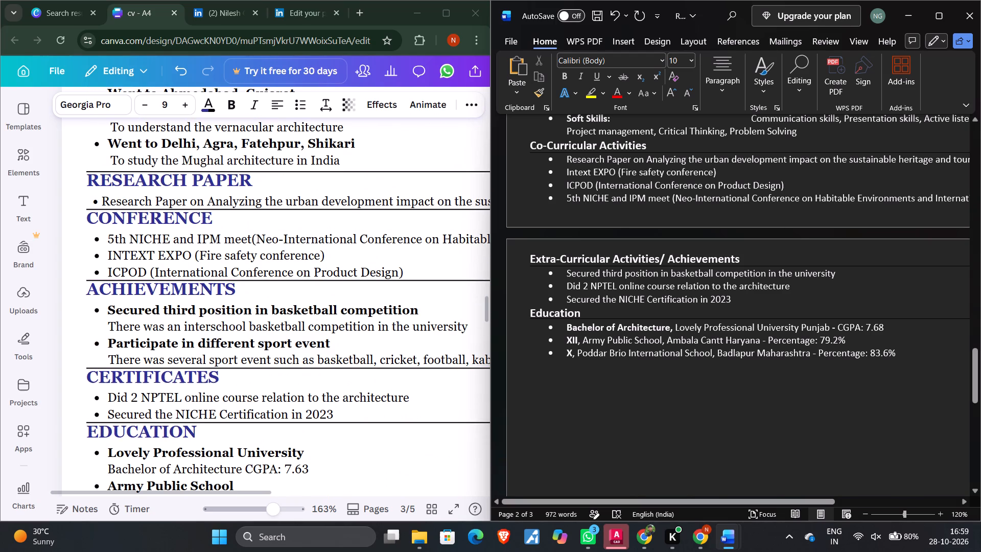
{"action": "scroll", "coordinate": [593, 287], "scroll_direction": "up", "scroll_amount": 2}
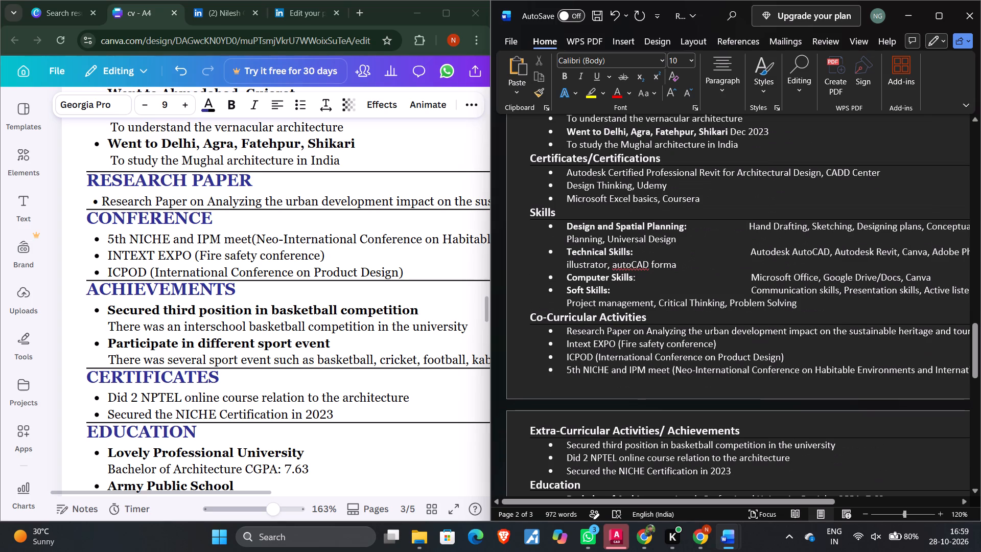
{"action": "scroll", "coordinate": [549, 268], "scroll_direction": "up", "scroll_amount": 2}
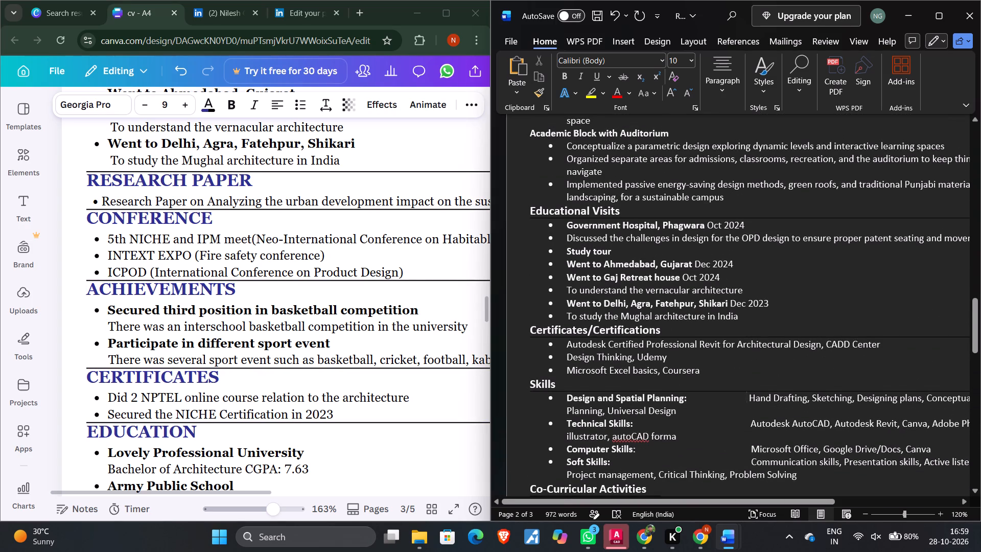
{"action": "scroll", "coordinate": [666, 342], "scroll_direction": "left", "scroll_amount": 1}
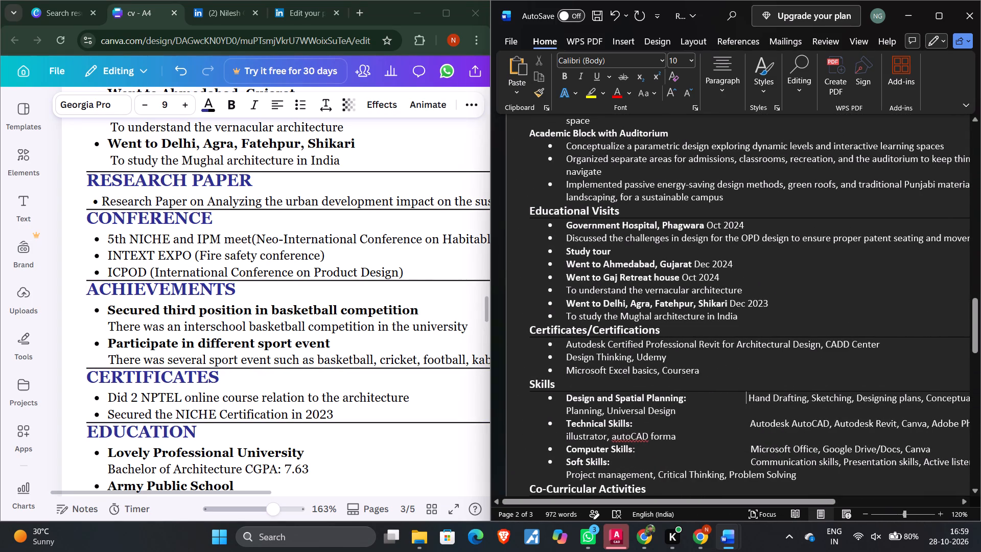
Cut the "Did 2 NPTEL online course" and "Secured the NICHE Certification in 2023" bullets from the resume's Extra-Curricular Activities/ Achievements section.
{"action": "scroll", "coordinate": [672, 308], "scroll_direction": "down", "scroll_amount": 2}
{"action": "right_click_drag", "start_coordinate": [672, 308], "coordinate": [653, 288]}
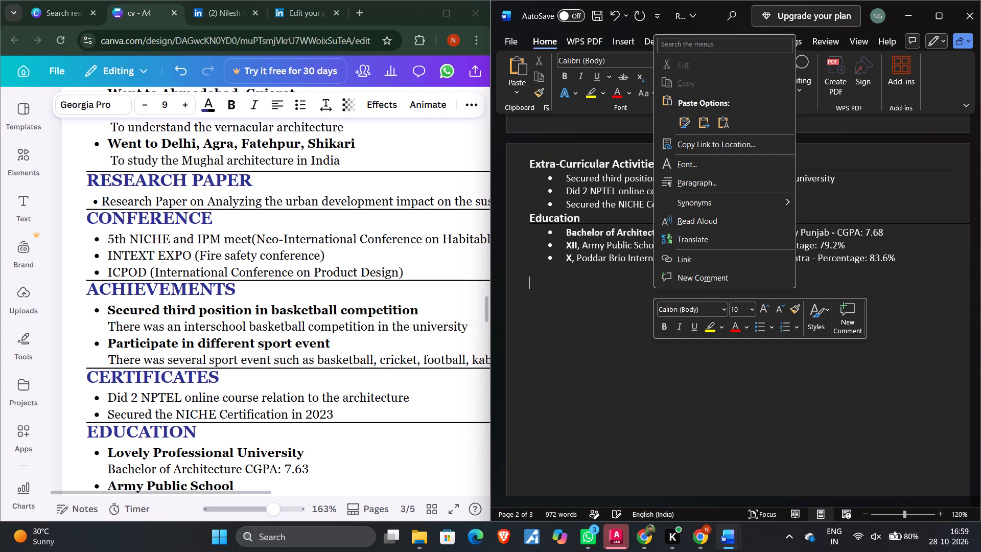
{"action": "left_click", "coordinate": [585, 228]}
{"action": "left_click_drag", "start_coordinate": [567, 192], "coordinate": [723, 207]}
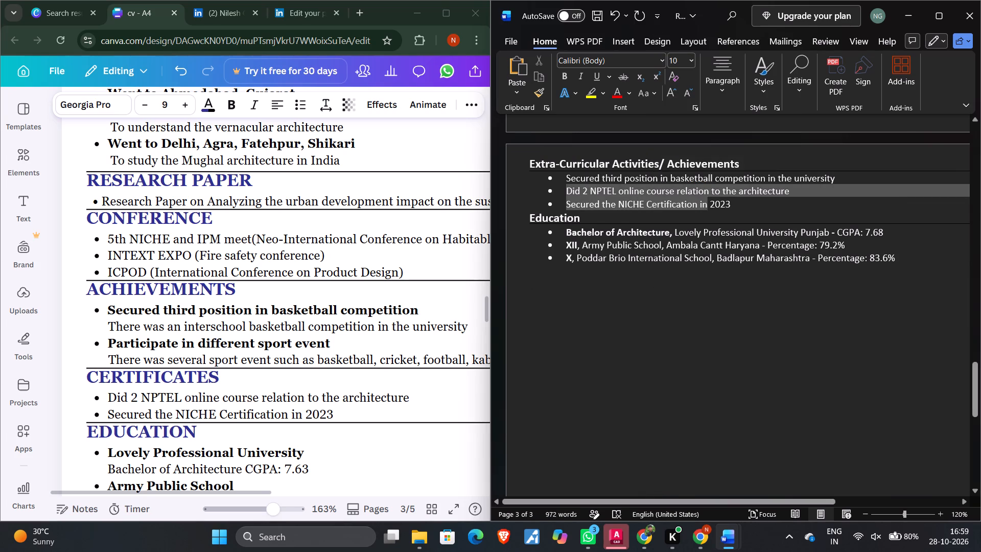
{"action": "left_click_drag", "start_coordinate": [723, 207], "coordinate": [738, 207]}
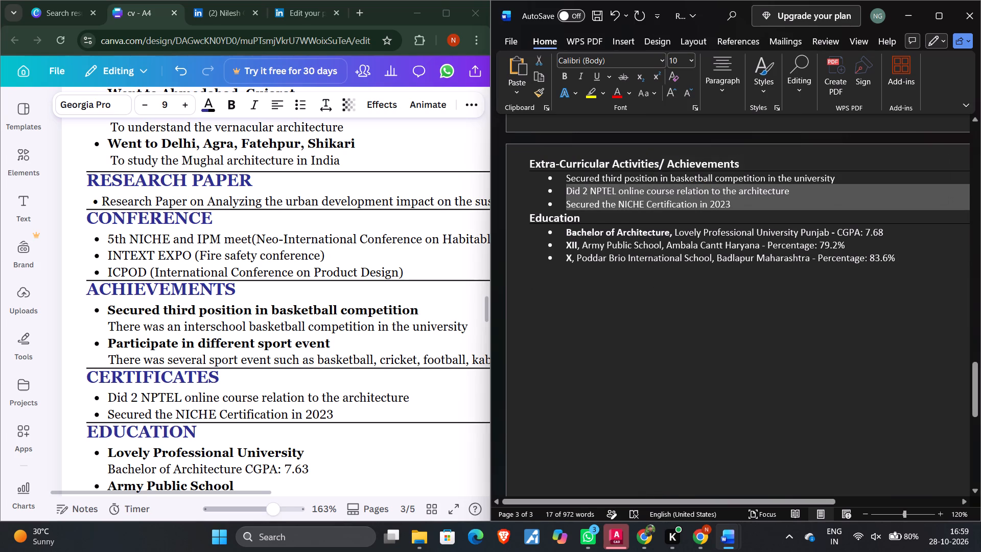
{"action": "key", "text": "ctrl+c"}
{"action": "key", "text": "ctrl+x"}
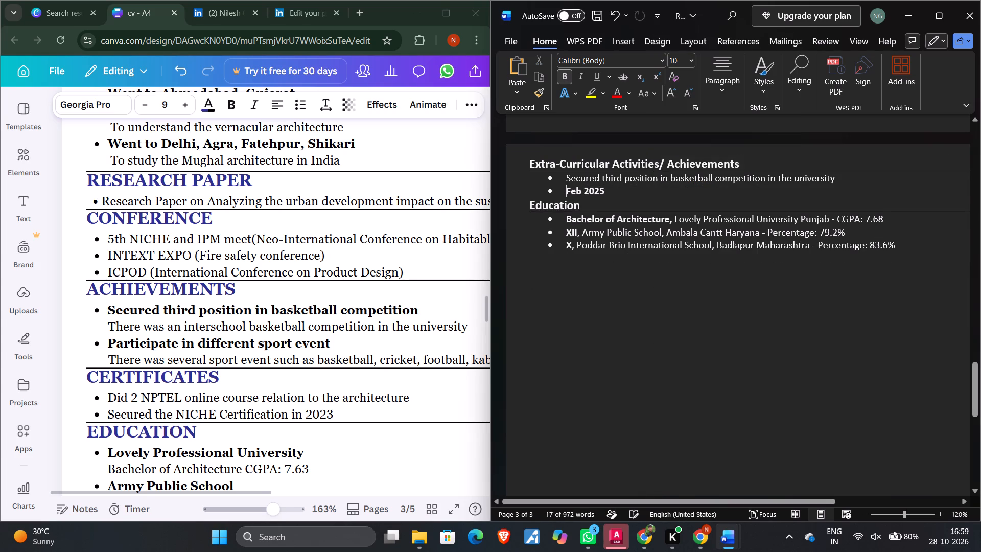
Delete the leftover "Feb 2025" bullet and its empty line below the basketball competition achievement.
{"action": "key", "text": "BackSpace"}
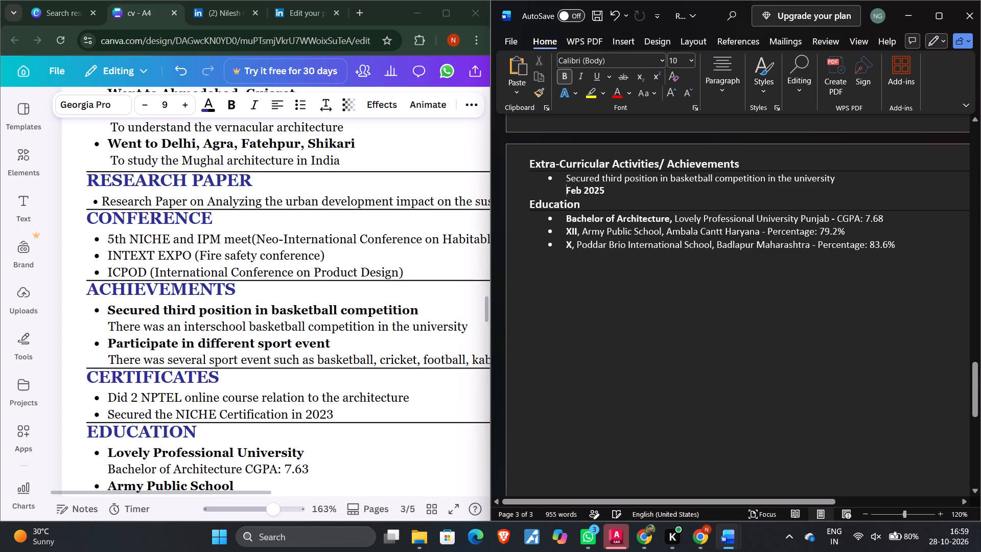
{"action": "key", "text": "BackSpace"}
{"action": "key", "text": "Delete"}
{"action": "key", "text": "Delete"}
{"action": "key", "text": "Delete"}
{"action": "key", "text": "Delete"}
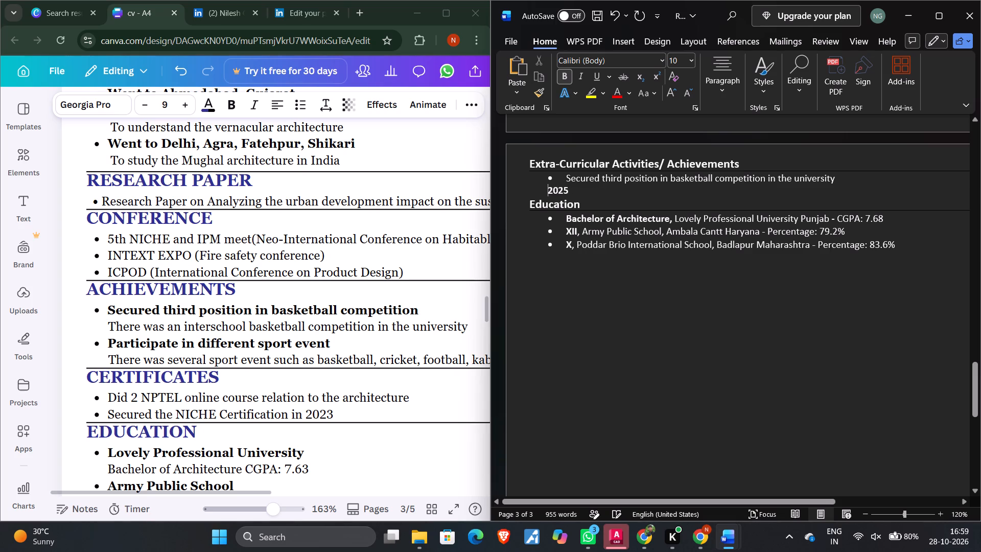
{"action": "key", "text": "Delete"}
{"action": "key", "text": "Delete"}
{"action": "key", "text": "Delete"}
{"action": "key", "text": "Delete"}
{"action": "key", "text": "BackSpace"}
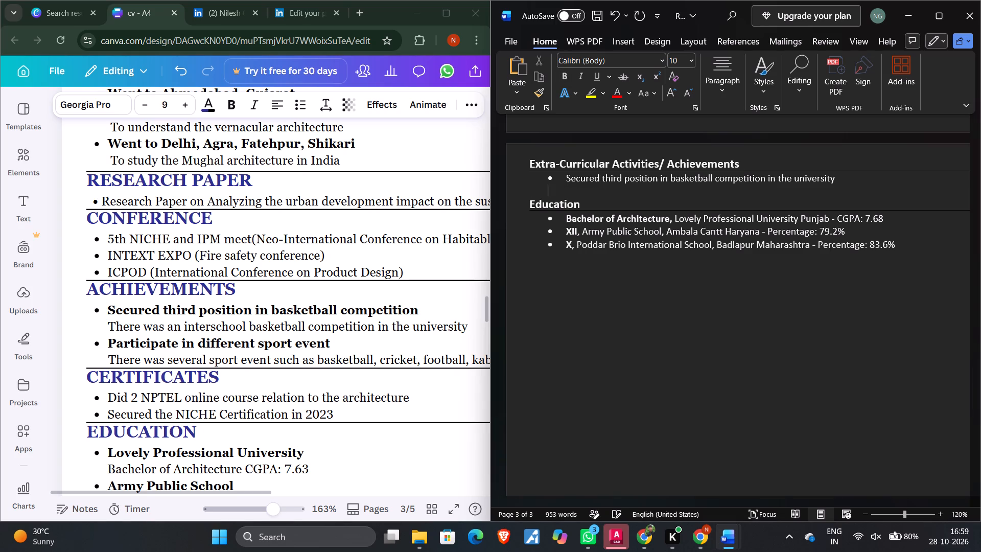
{"action": "key", "text": "BackSpace"}
Replace the Autodesk, Design Thinking and Microsoft Excel bullets under Certificates/Certifications with the cut NPTEL and NICHE certification bullets.
{"action": "scroll", "coordinate": [688, 221], "scroll_direction": "up", "scroll_amount": 1}
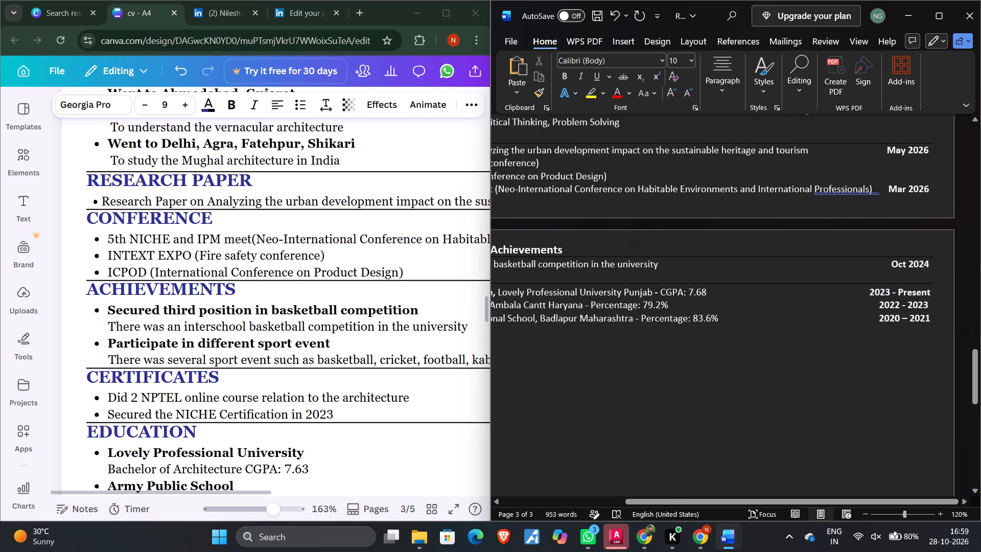
{"action": "scroll", "coordinate": [638, 221], "scroll_direction": "right", "scroll_amount": 4}
{"action": "scroll", "coordinate": [636, 221], "scroll_direction": "up", "scroll_amount": 1}
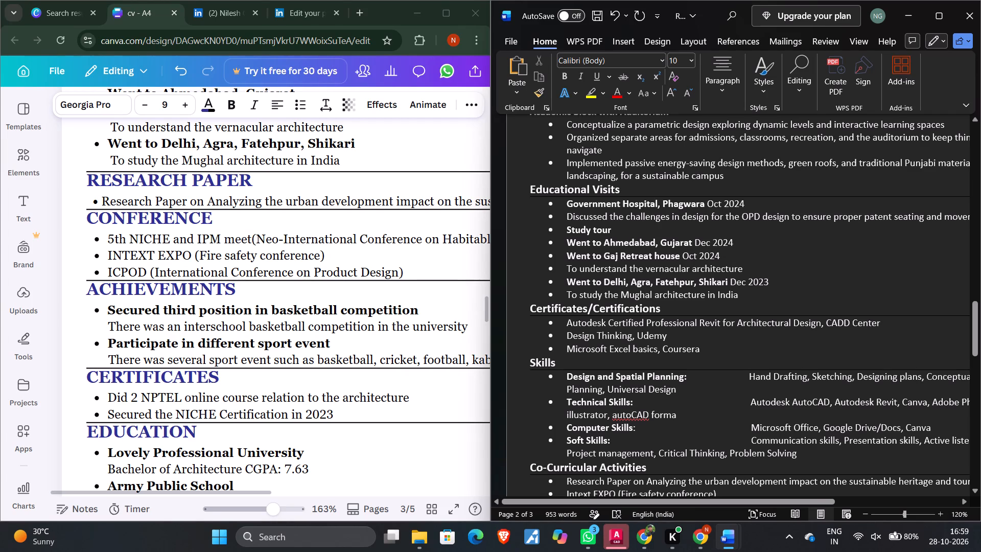
{"action": "left_click_drag", "start_coordinate": [714, 353], "coordinate": [691, 355]}
{"action": "left_click", "coordinate": [627, 277]}
{"action": "left_click_drag", "start_coordinate": [706, 351], "coordinate": [581, 324]}
{"action": "key", "text": "ctrl+v"}
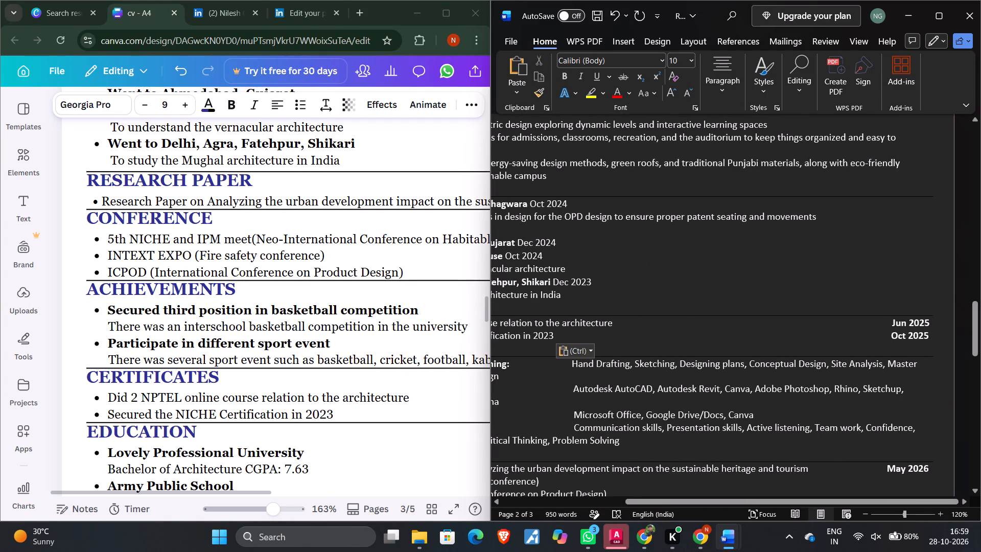
{"action": "scroll", "coordinate": [821, 325], "scroll_direction": "right", "scroll_amount": 1}
{"action": "left_click", "coordinate": [859, 272]}
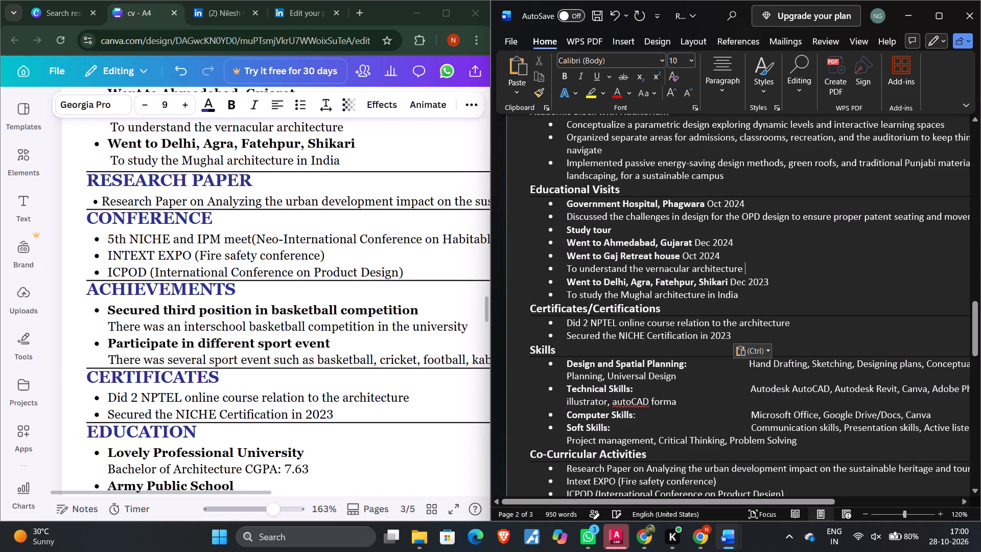
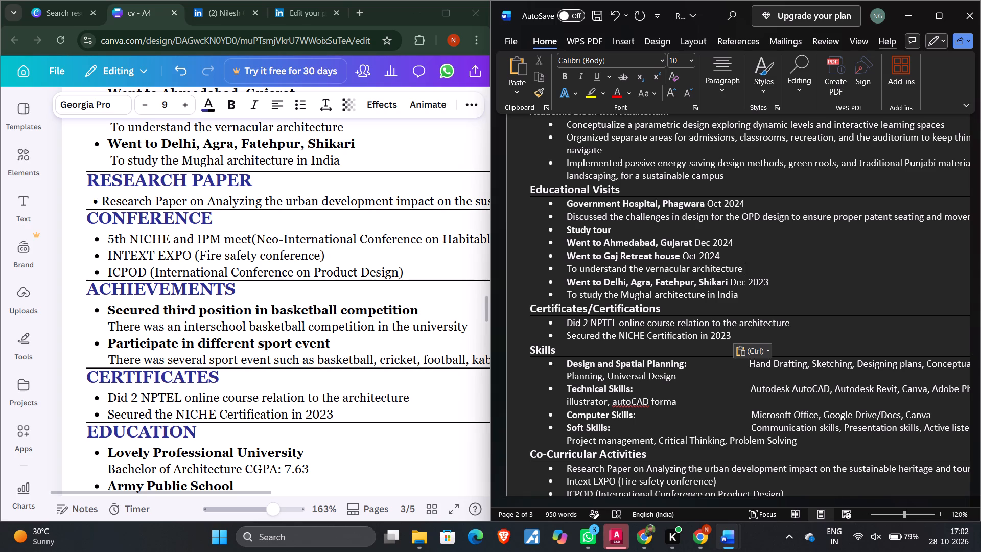
Save the edited resume under its existing name and maximize the Word window.
{"action": "left_click", "coordinate": [894, 264]}
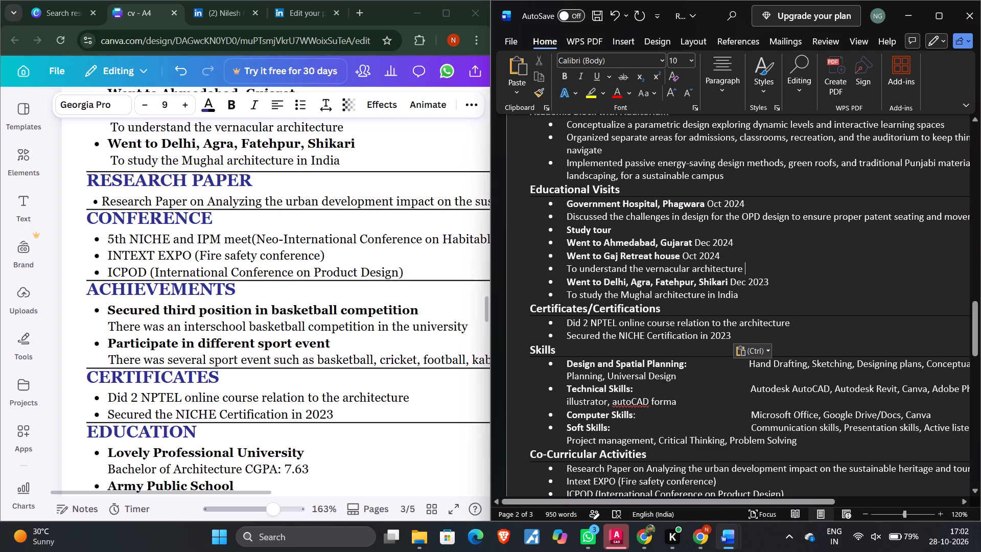
{"action": "key", "text": "ctrl+s"}
{"action": "key", "text": "ctrl+s"}
{"action": "key", "text": "ctrl+s"}
{"action": "key", "text": "ctrl+s"}
{"action": "key", "text": "ctrl+s"}
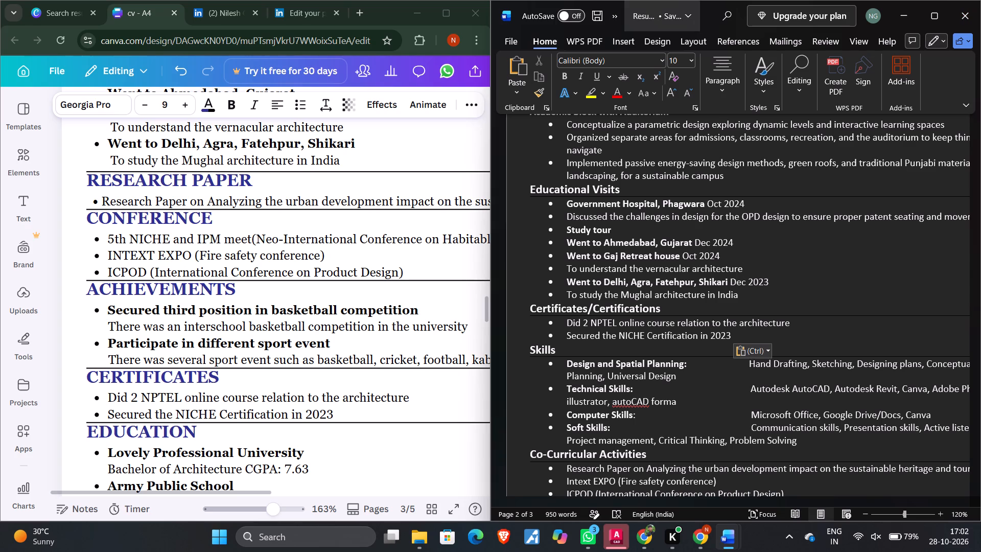
{"action": "left_click", "coordinate": [944, 7]}
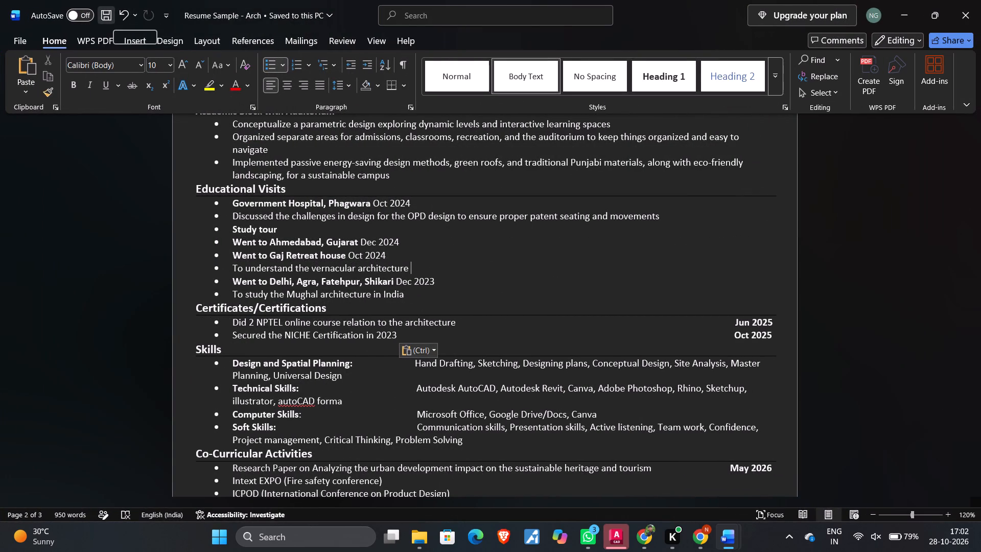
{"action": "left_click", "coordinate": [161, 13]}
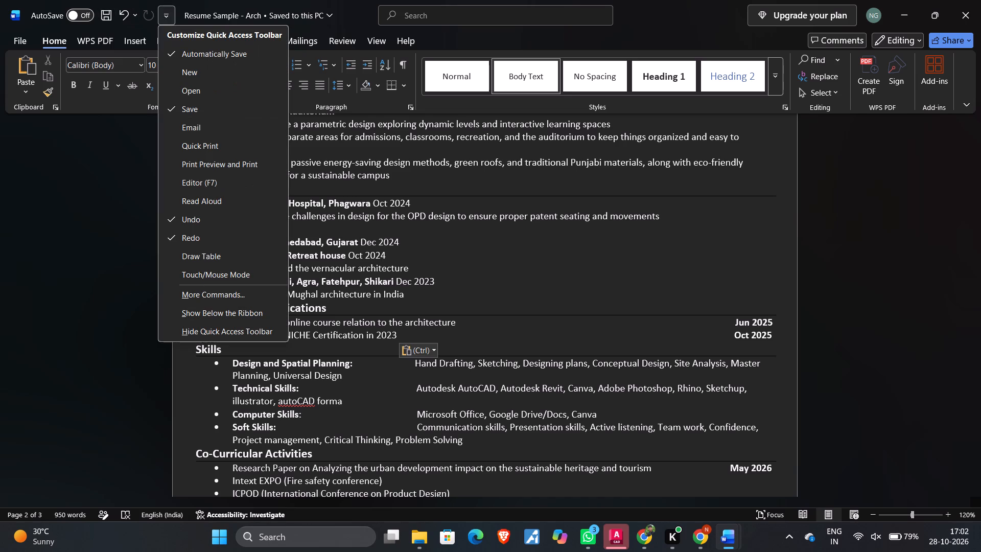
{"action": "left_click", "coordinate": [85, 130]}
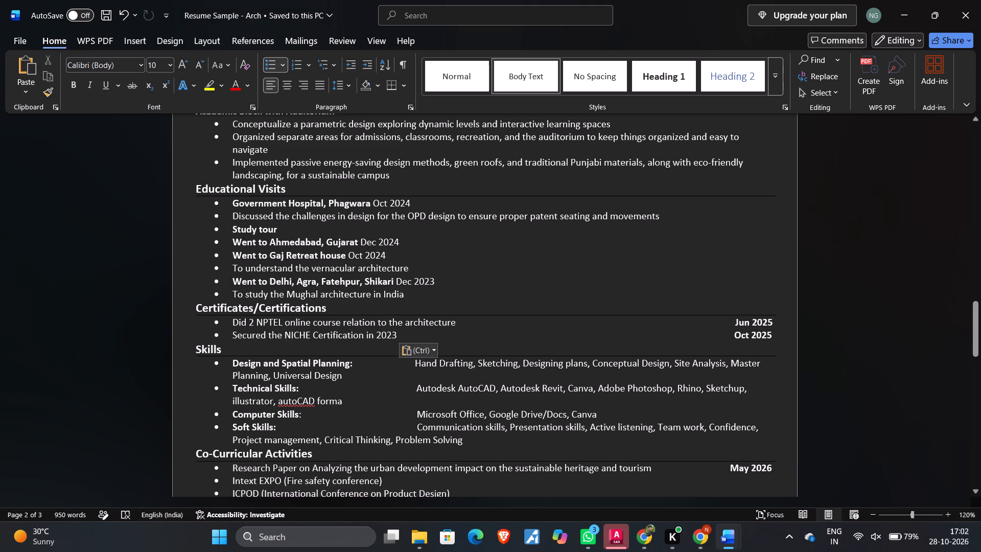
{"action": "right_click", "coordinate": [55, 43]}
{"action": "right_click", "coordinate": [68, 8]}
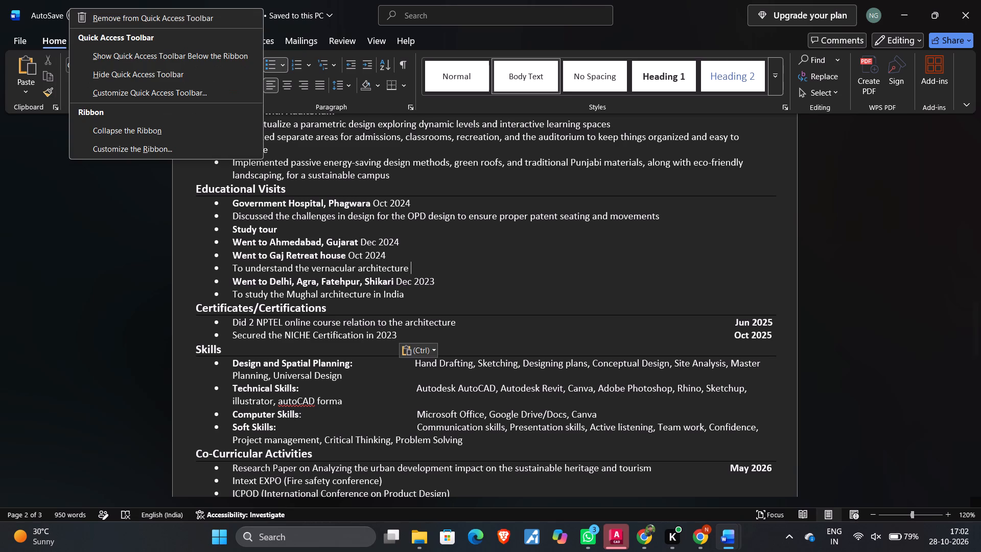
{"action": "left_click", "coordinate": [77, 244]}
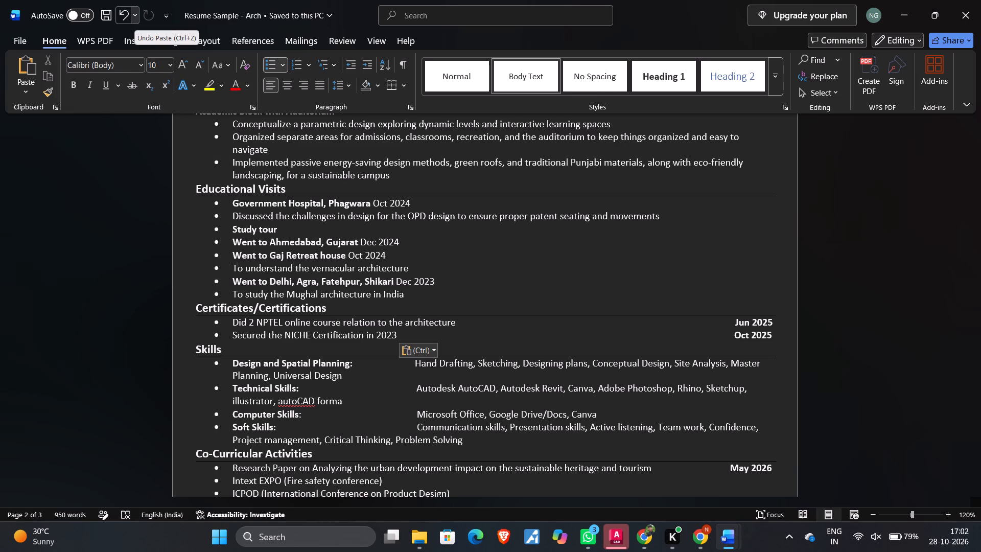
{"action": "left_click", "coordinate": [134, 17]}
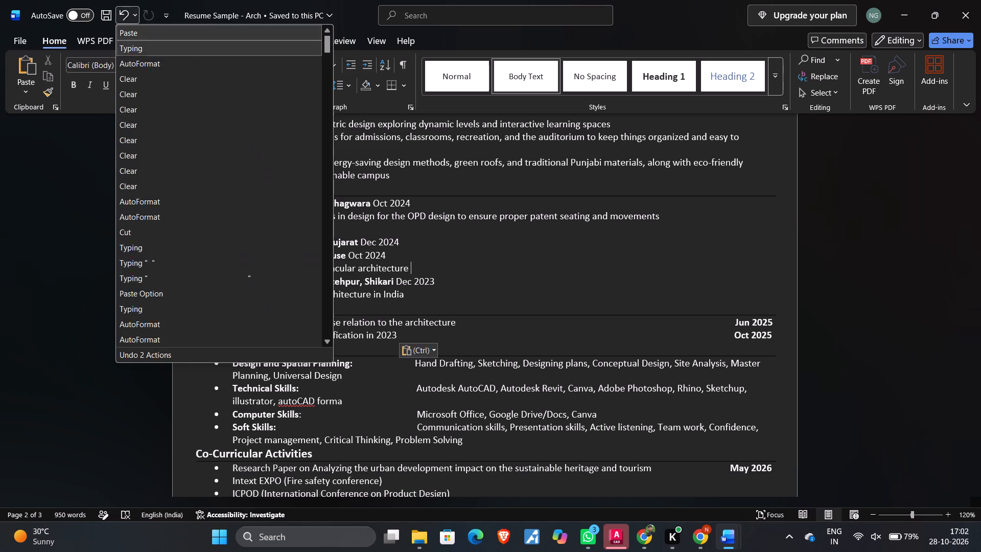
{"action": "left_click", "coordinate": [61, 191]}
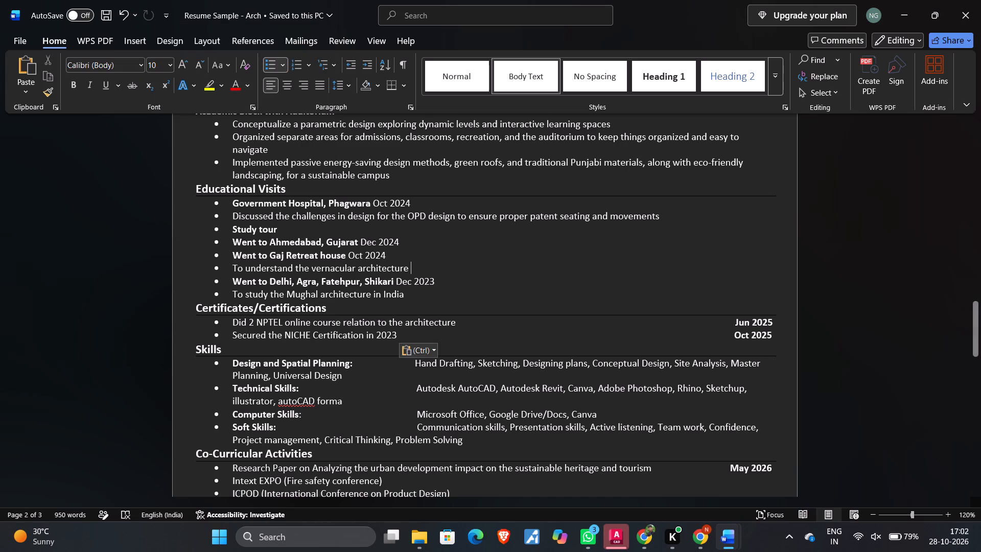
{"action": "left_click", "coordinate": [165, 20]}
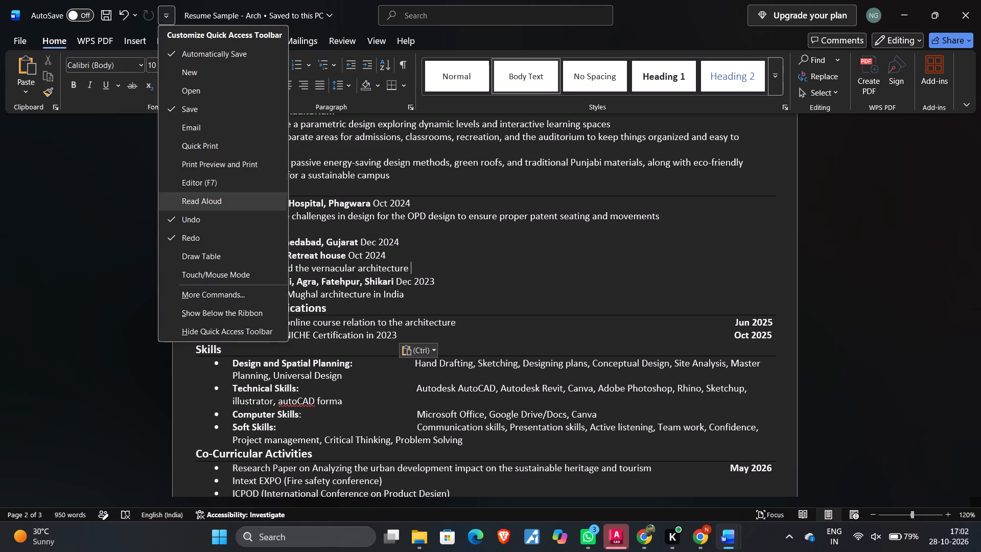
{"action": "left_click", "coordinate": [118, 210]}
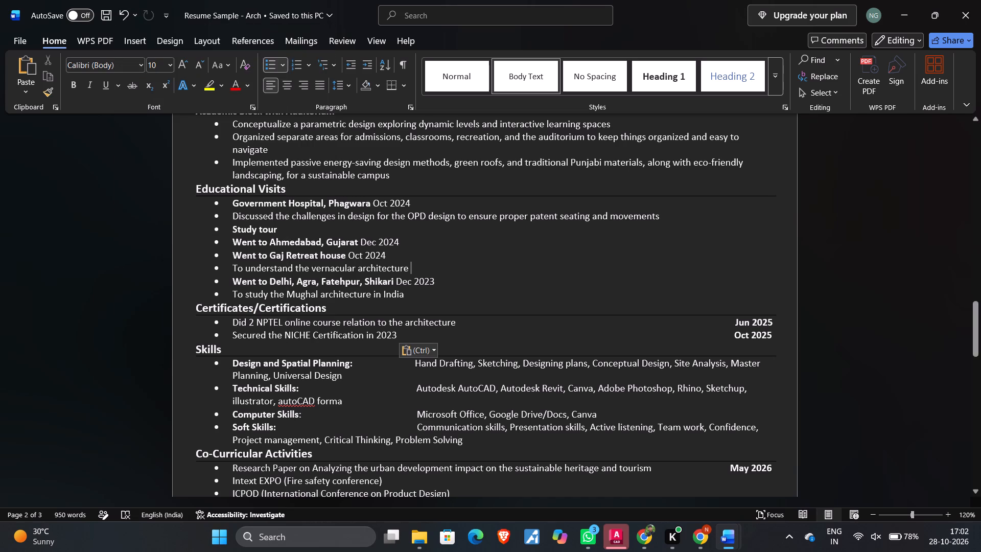
Save a copy of the resume as a Word Document named "Resume - Arch" in the Desktop's sem 7 folder.
{"action": "left_click", "coordinate": [41, 34]}
{"action": "left_click", "coordinate": [30, 36]}
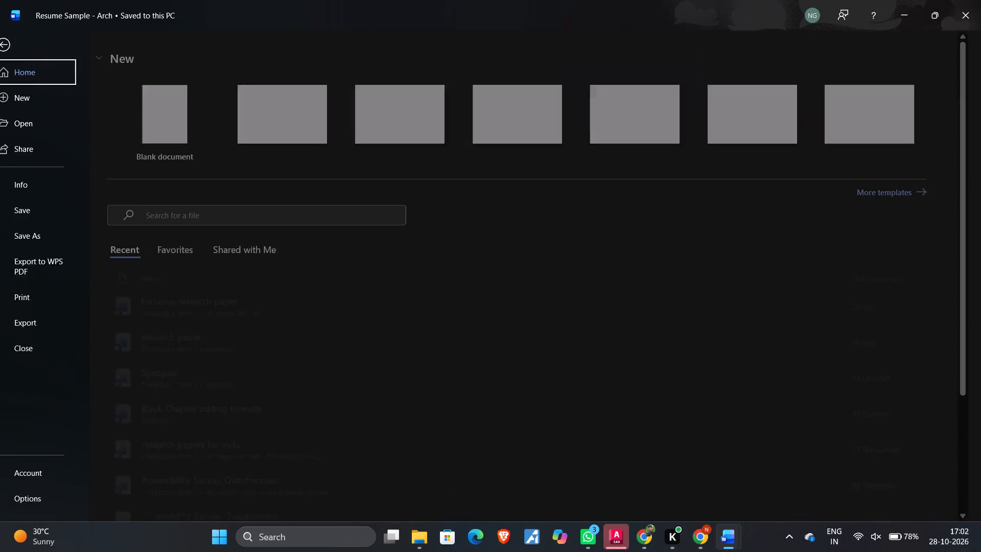
{"action": "left_click", "coordinate": [53, 229]}
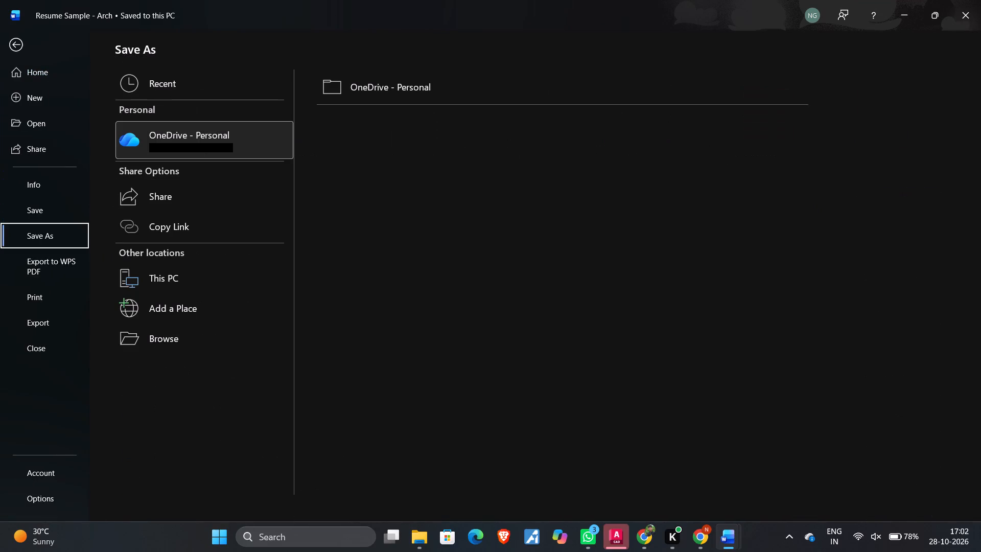
{"action": "left_click", "coordinate": [64, 234]}
{"action": "left_click", "coordinate": [169, 269]}
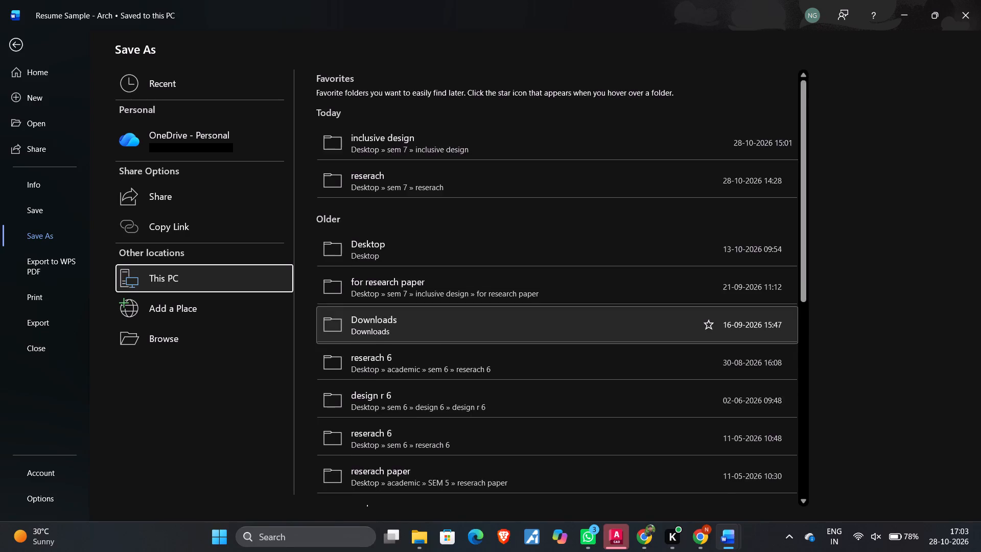
{"action": "scroll", "coordinate": [436, 323], "scroll_direction": "down", "scroll_amount": 1}
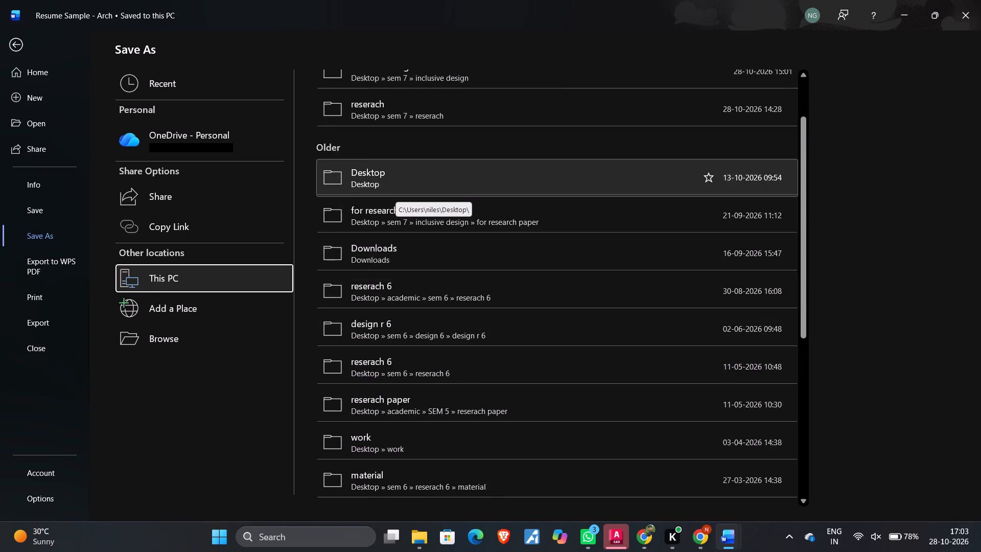
{"action": "scroll", "coordinate": [417, 137], "scroll_direction": "up", "scroll_amount": 1}
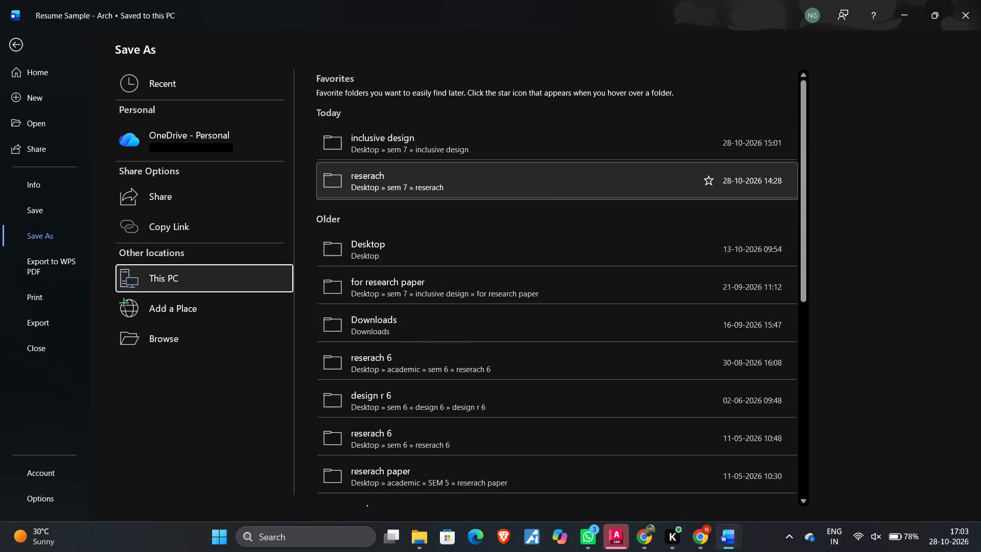
{"action": "scroll", "coordinate": [425, 196], "scroll_direction": "down", "scroll_amount": 1}
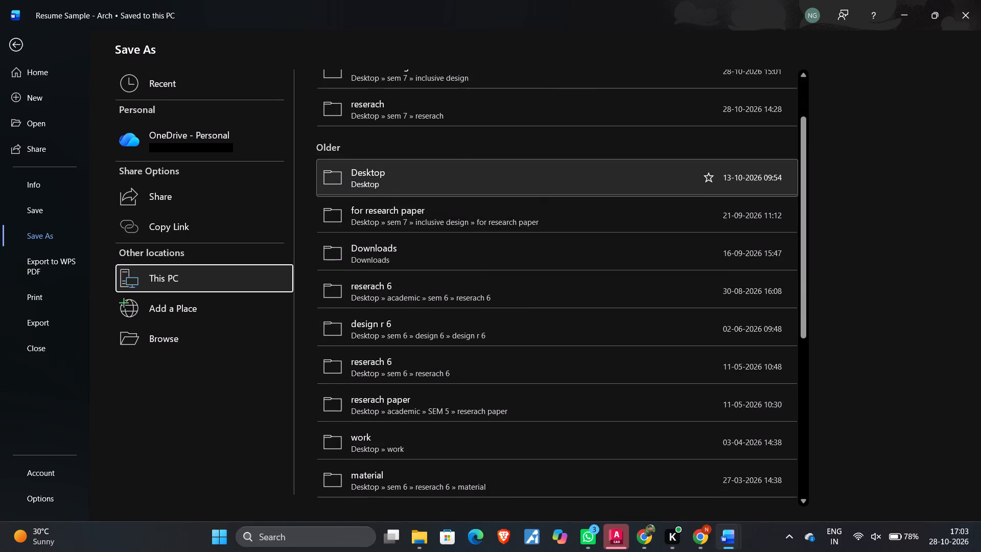
{"action": "left_click", "coordinate": [425, 196]}
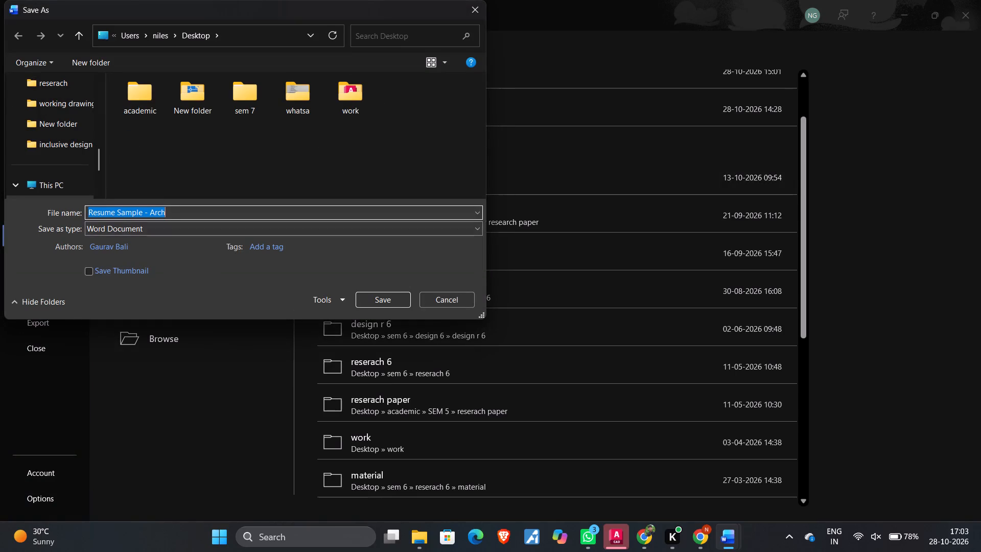
{"action": "left_click", "coordinate": [176, 215]}
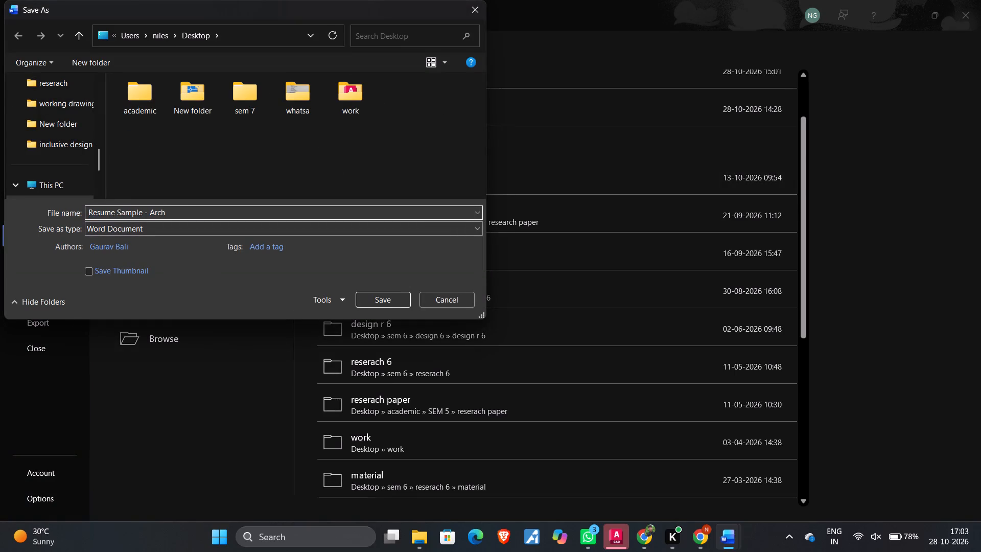
{"action": "left_click_drag", "start_coordinate": [144, 211], "coordinate": [118, 208]}
{"action": "key", "text": "BackSpace"}
{"action": "left_click", "coordinate": [243, 95]}
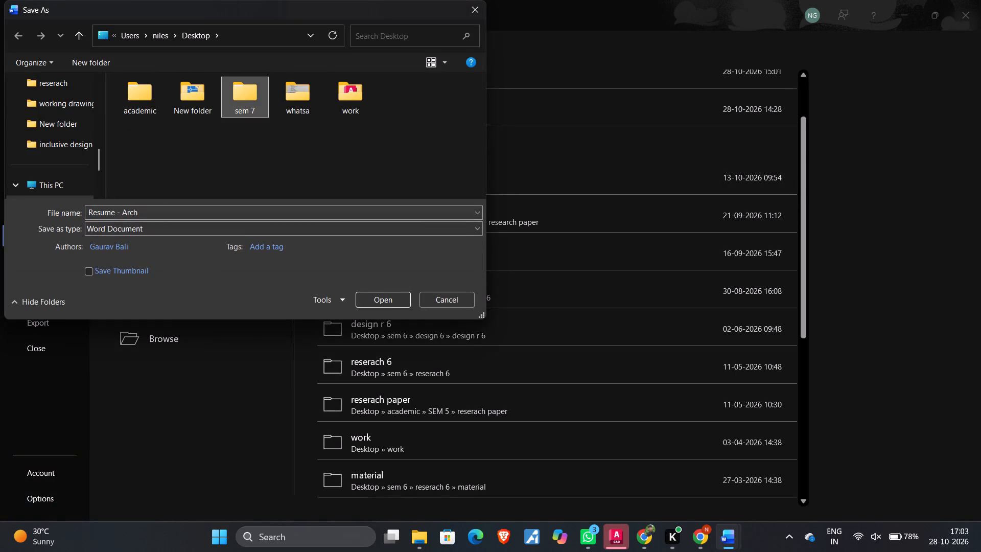
{"action": "double_click", "coordinate": [247, 107]}
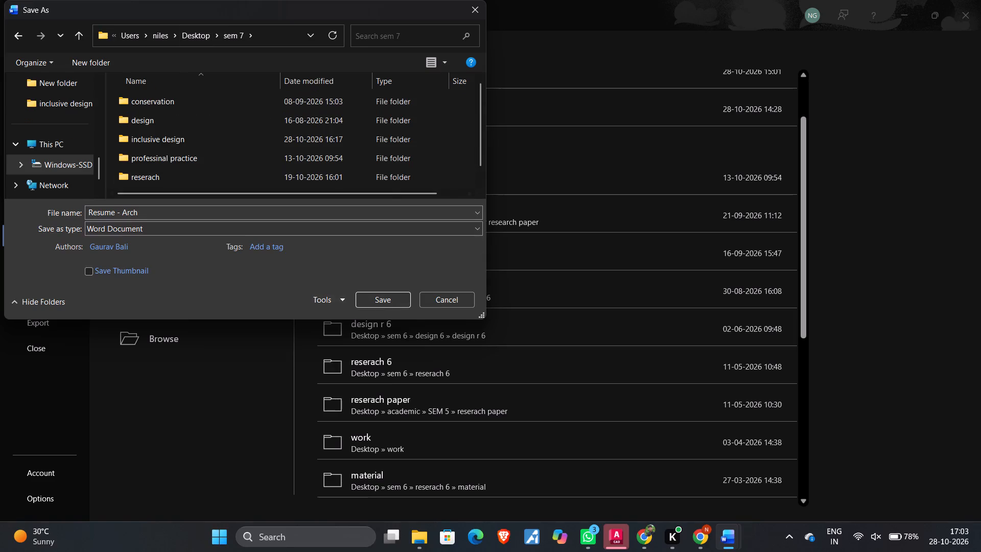
{"action": "left_click", "coordinate": [383, 294]}
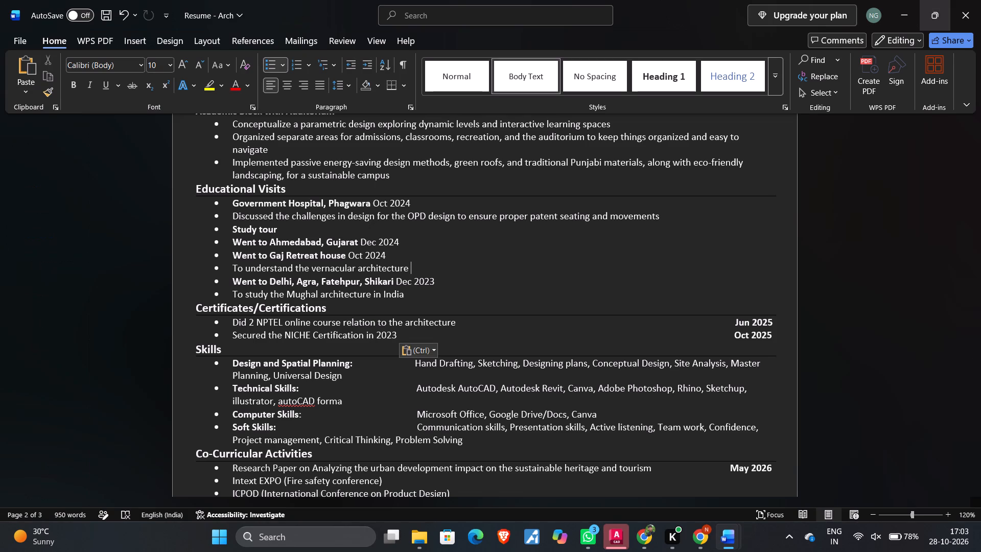
Minimize the Word window.
{"action": "left_click", "coordinate": [919, 1]}
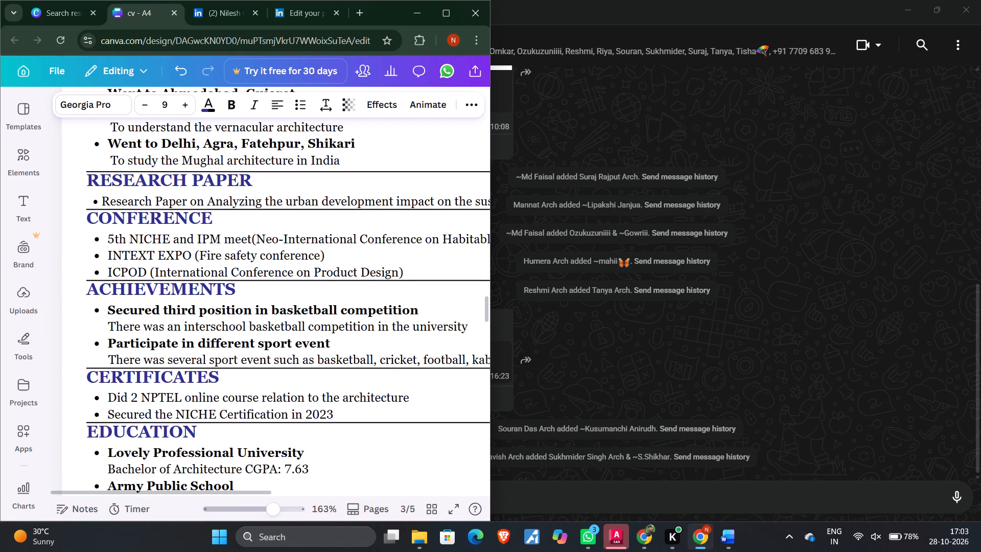
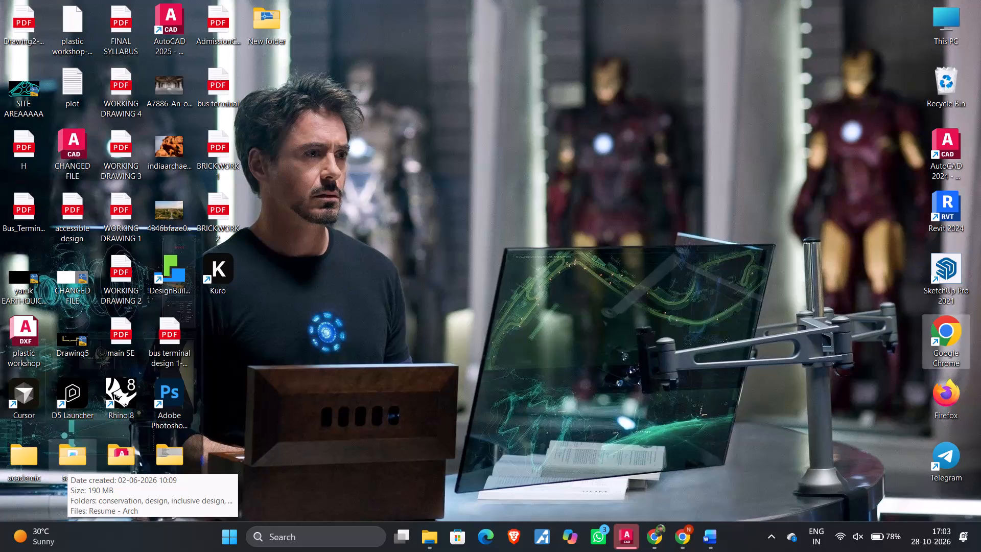
Open the desktop's sem 7 folder to check for the saved "Resume - Arch" document, and close the folder window.
{"action": "left_click", "coordinate": [54, 456]}
{"action": "double_click", "coordinate": [63, 456]}
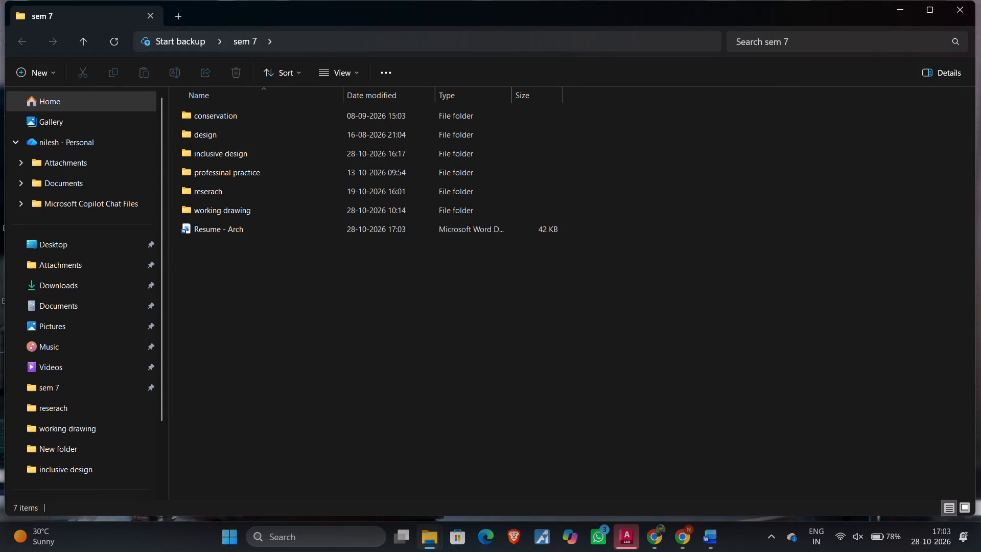
{"action": "left_click", "coordinate": [959, 21]}
{"action": "left_click", "coordinate": [959, 5]}
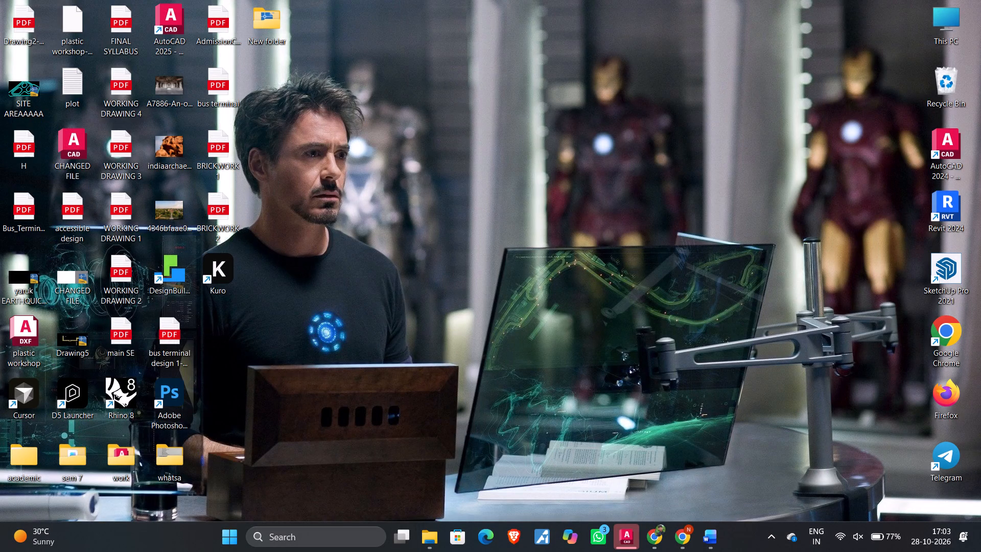
Switch back to the open Word documents.
{"action": "left_click", "coordinate": [724, 551]}
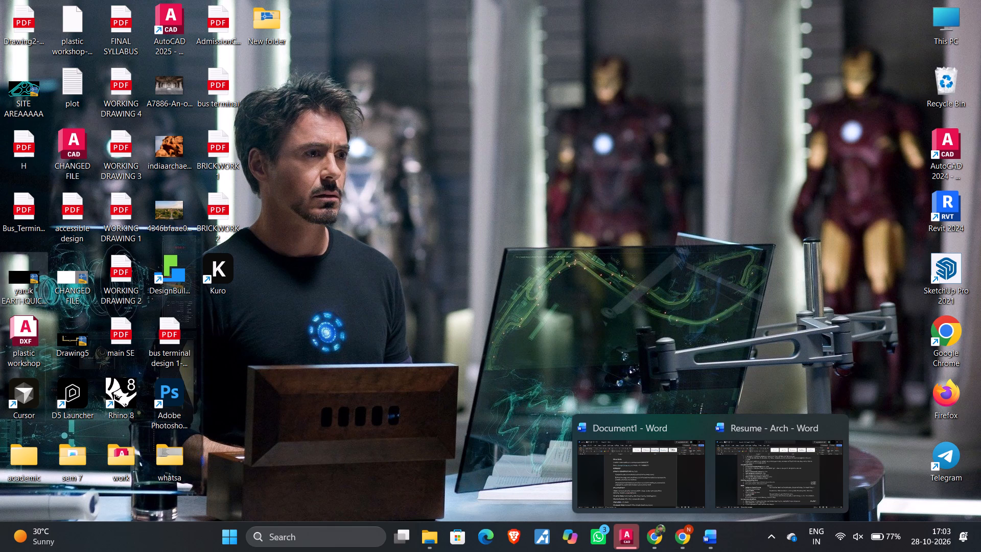
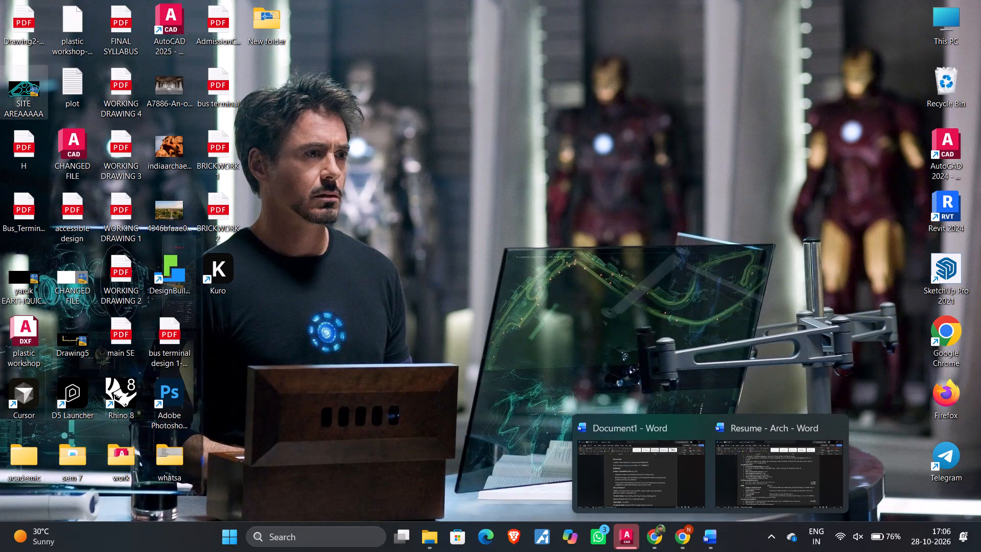
Save the unsaved Document1 to the Desktop under its suggested file name and close the document.
{"action": "right_click_drag", "start_coordinate": [20, 107], "coordinate": [713, 551]}
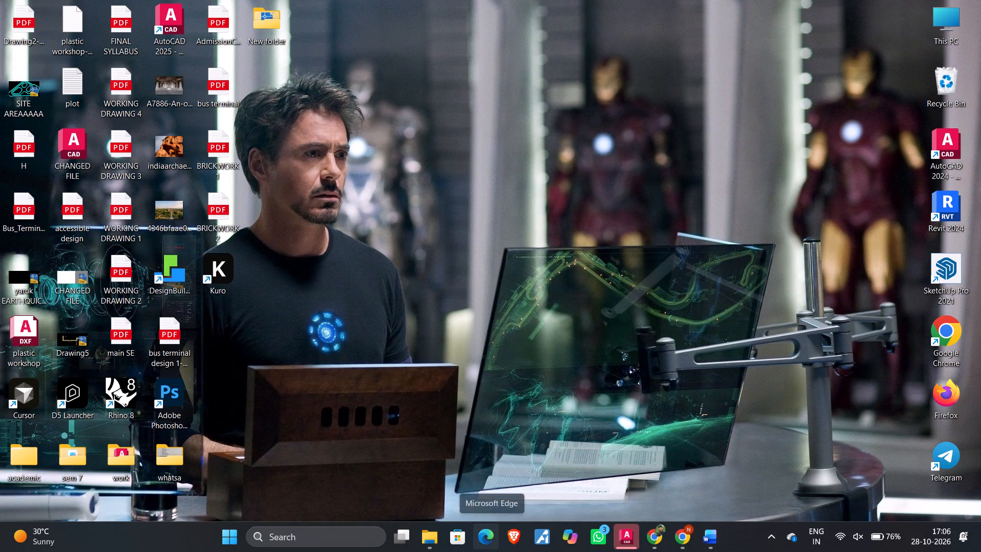
{"action": "left_click", "coordinate": [713, 535]}
{"action": "left_click", "coordinate": [684, 481]}
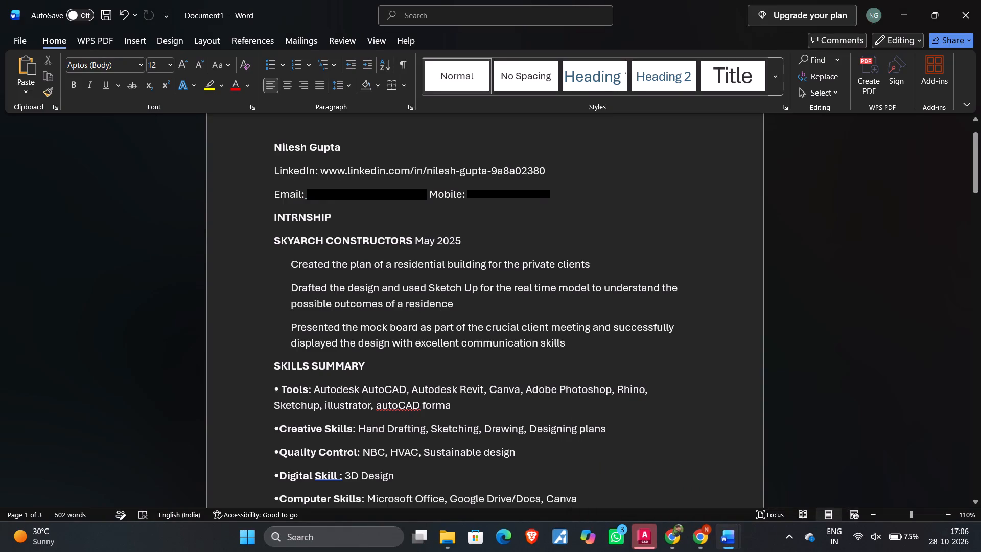
{"action": "key", "text": "ctrl+s"}
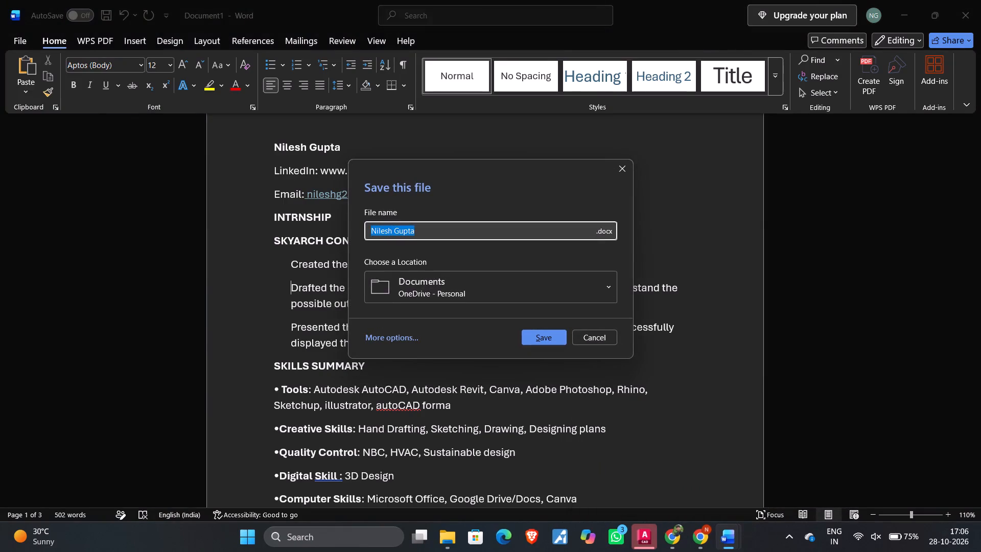
{"action": "left_click", "coordinate": [597, 297]}
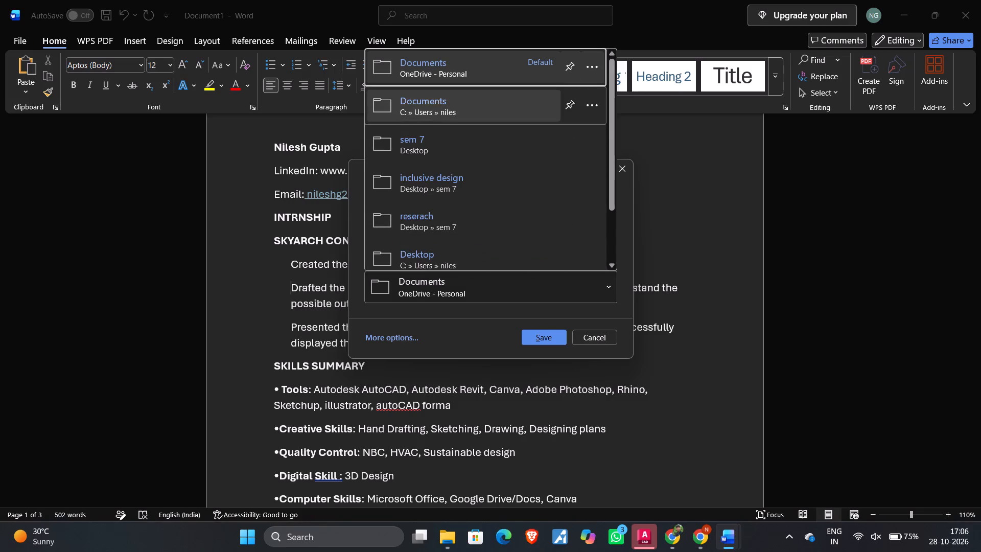
{"action": "scroll", "coordinate": [489, 131], "scroll_direction": "down", "scroll_amount": 2}
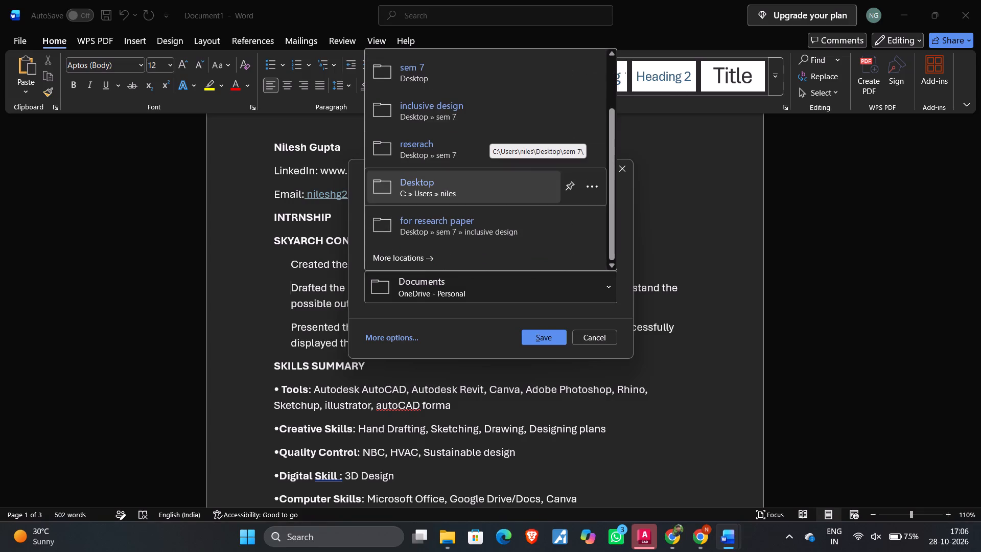
{"action": "left_click", "coordinate": [449, 187]}
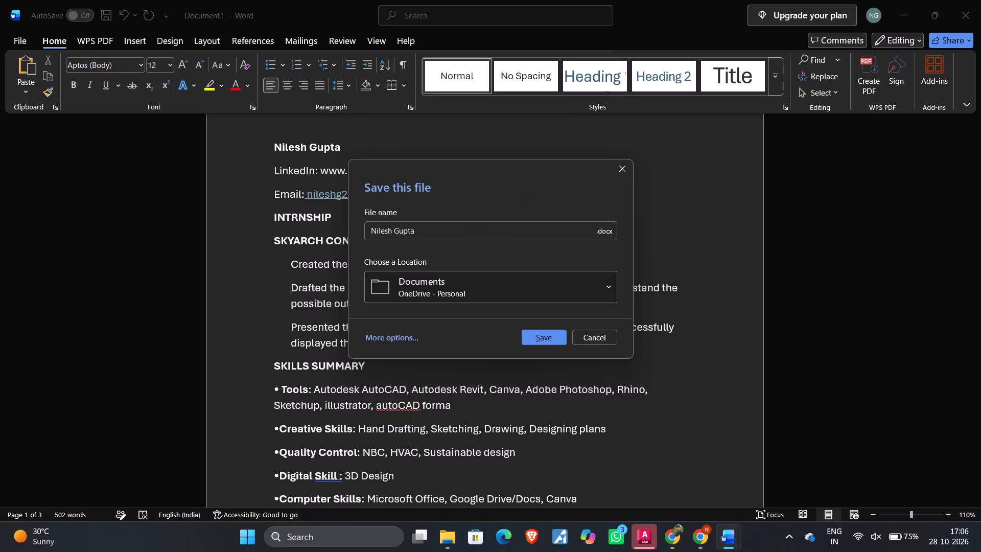
{"action": "left_click", "coordinate": [535, 342]}
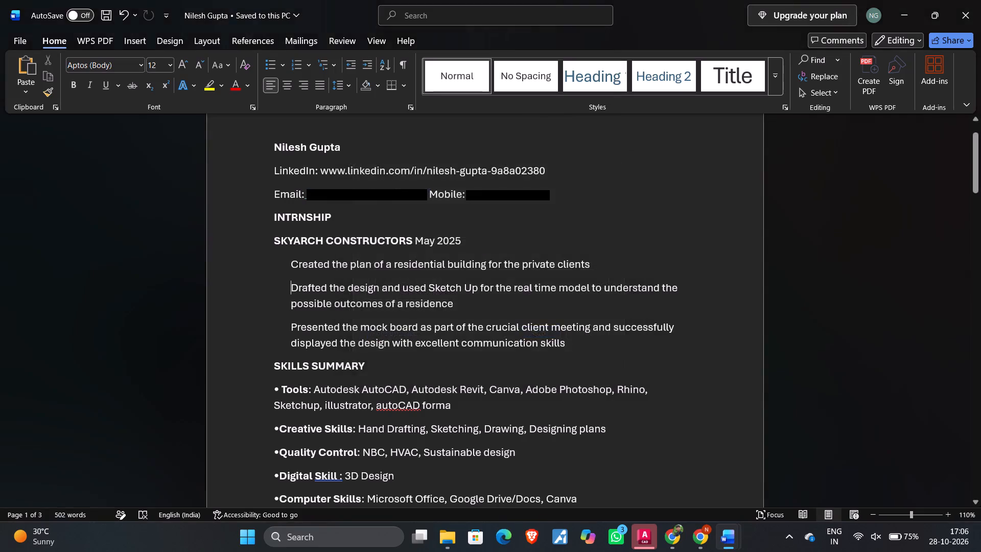
{"action": "left_click", "coordinate": [980, 0]}
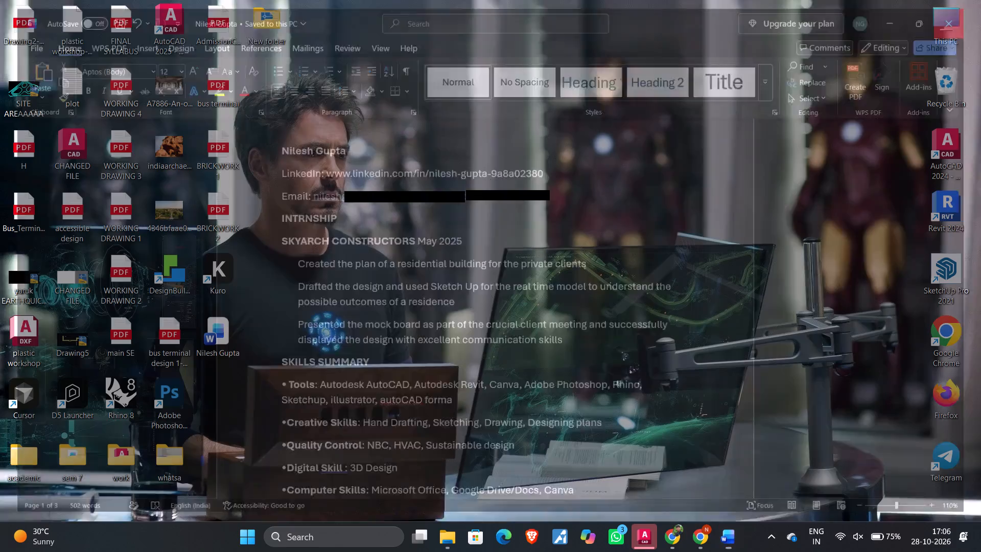
Switch to the "Resume - Arch" document, save it, and close it.
{"action": "left_click", "coordinate": [717, 547]}
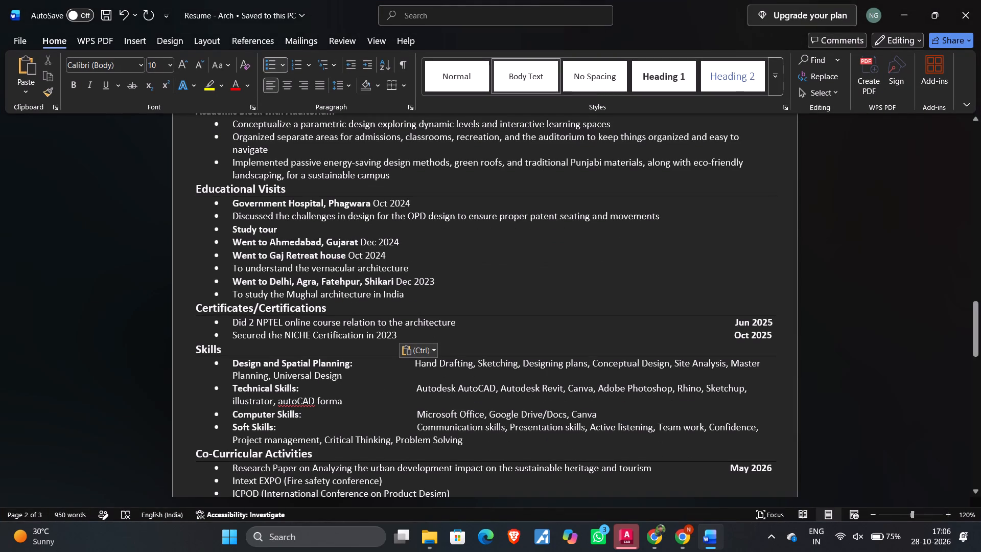
{"action": "key", "text": "ctrl+s"}
{"action": "key", "text": "ctrl+s"}
{"action": "key", "text": "ctrl+s"}
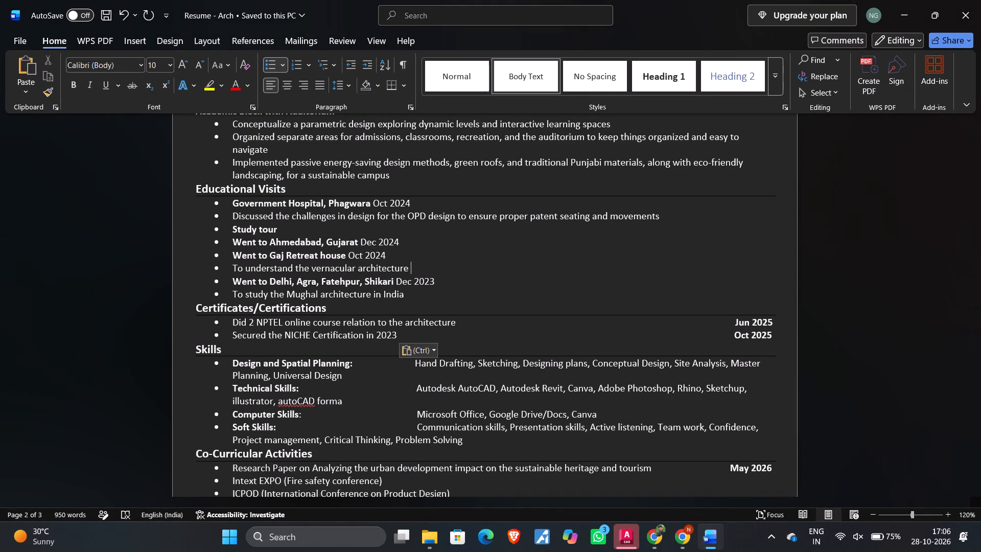
{"action": "key", "text": "ctrl+s"}
{"action": "left_click", "coordinate": [980, 0]}
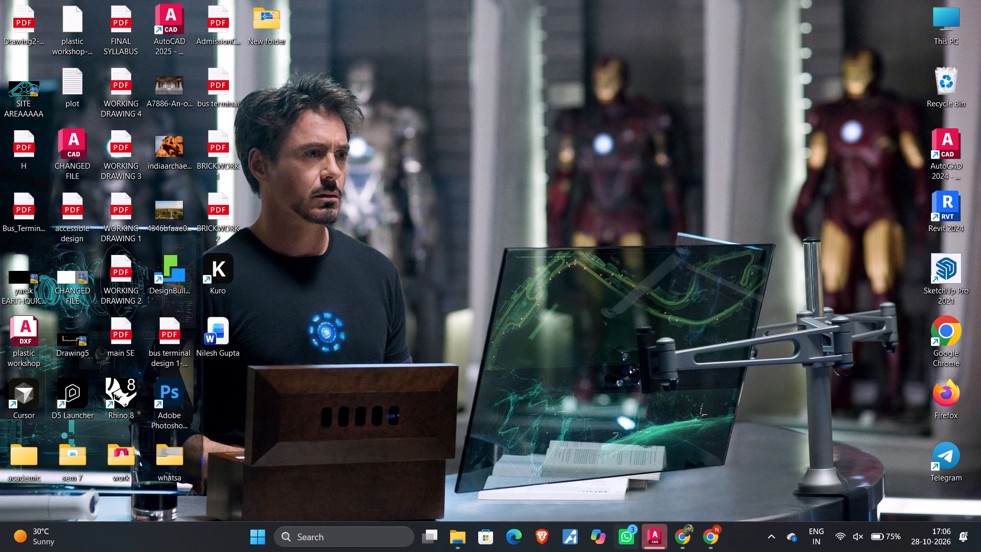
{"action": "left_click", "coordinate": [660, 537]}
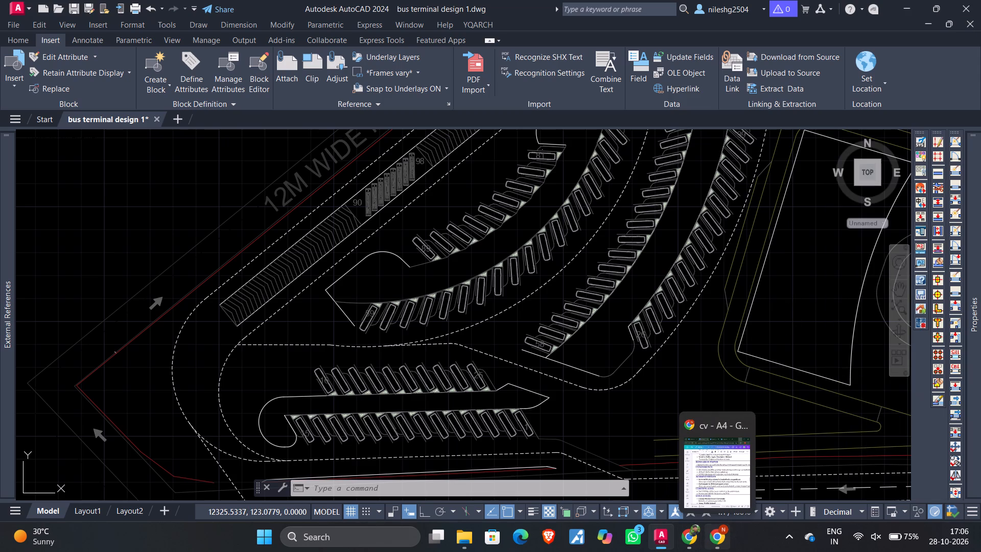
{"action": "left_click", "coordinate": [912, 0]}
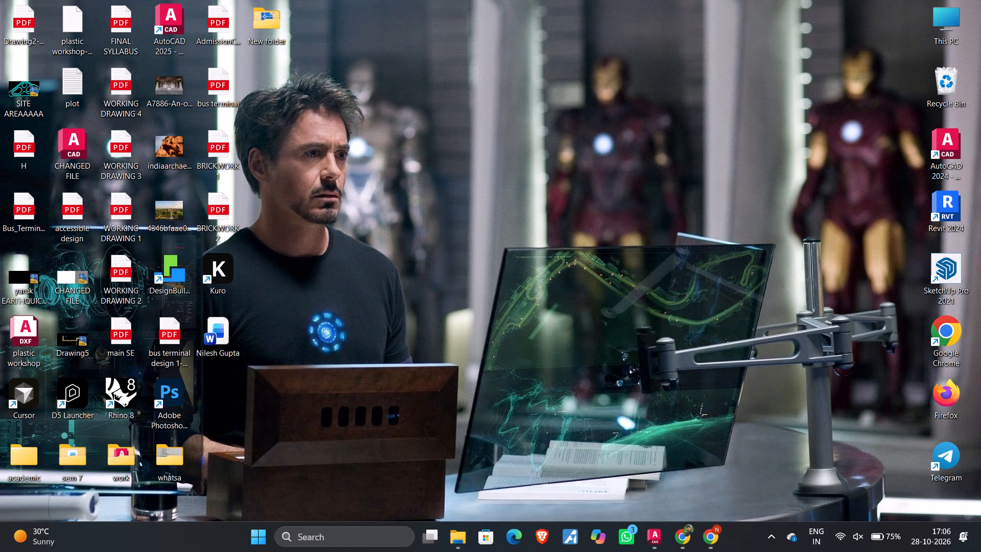
Reopen "Resume - Arch" from the desktop's sem 7 folder, review its saved sections from Internships to Co-Curricular Activities, and close it.
{"action": "double_click", "coordinate": [66, 466]}
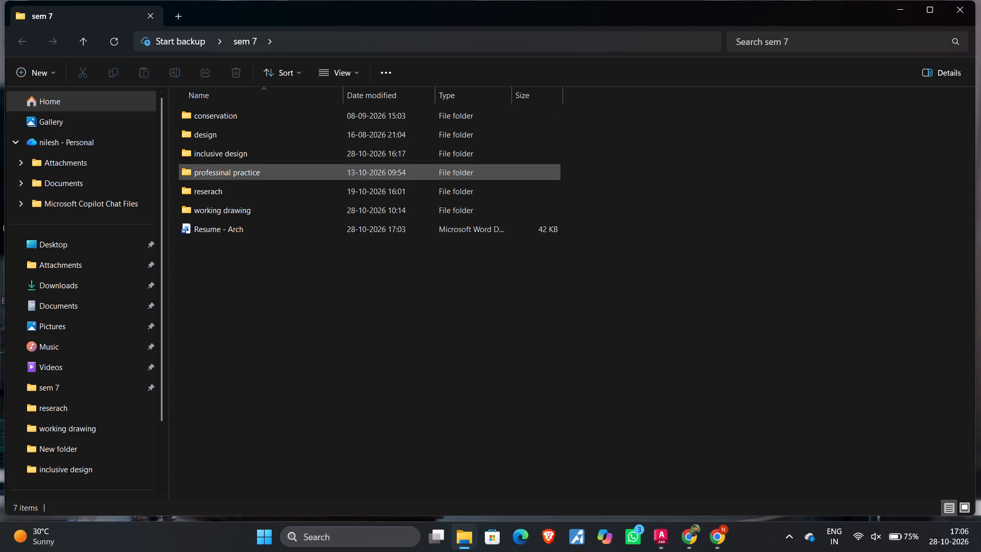
{"action": "double_click", "coordinate": [244, 224]}
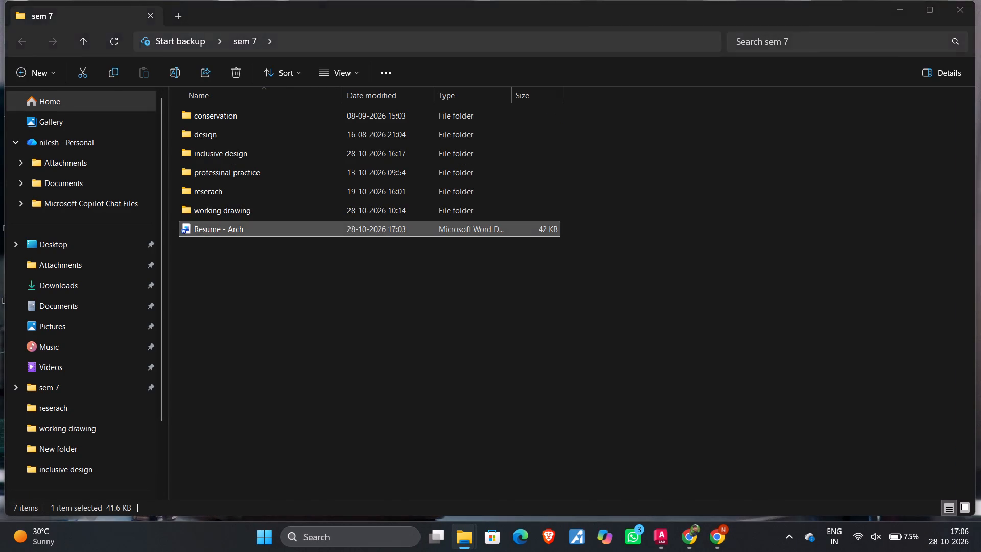
{"action": "scroll", "coordinate": [414, 254], "scroll_direction": "down", "scroll_amount": 2}
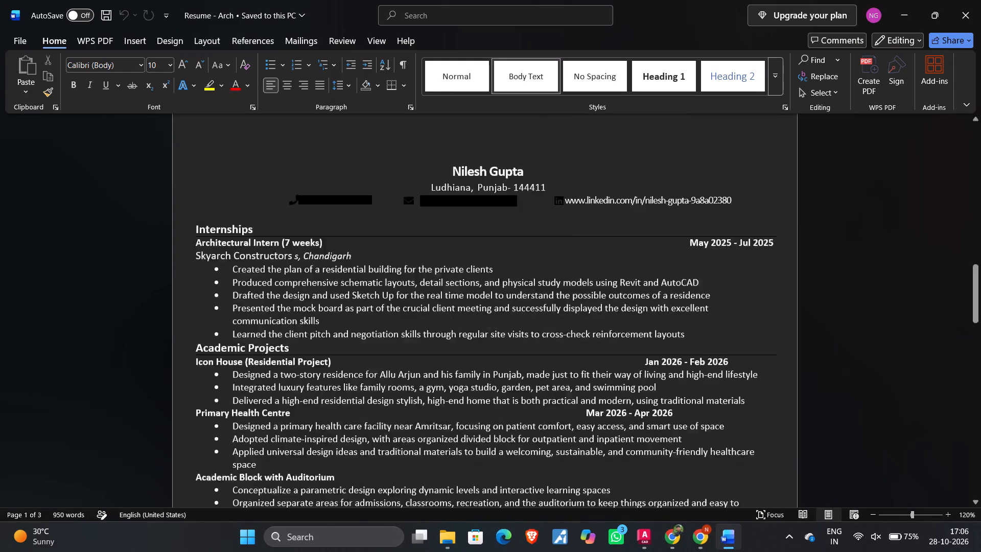
{"action": "scroll", "coordinate": [414, 254], "scroll_direction": "right", "scroll_amount": 1}
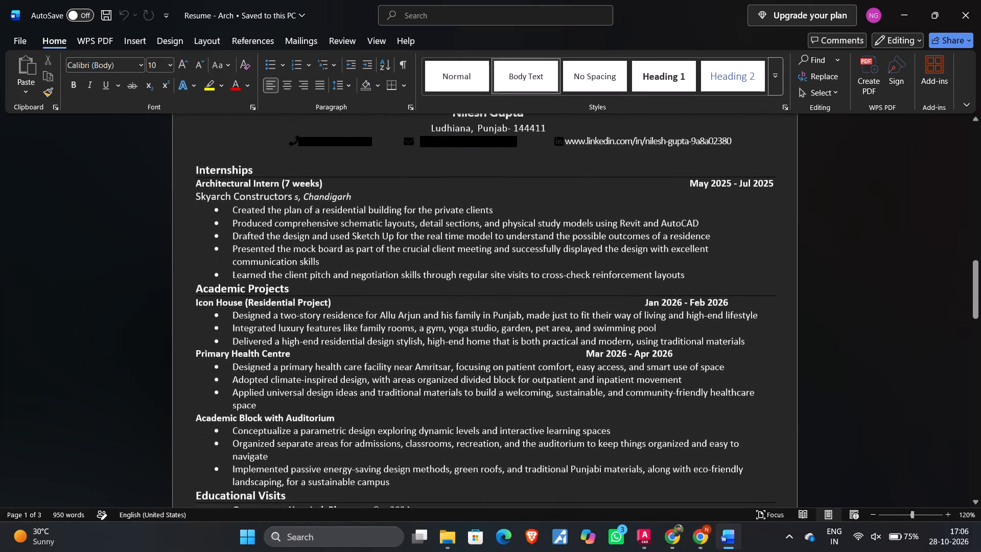
{"action": "scroll", "coordinate": [414, 254], "scroll_direction": "right", "scroll_amount": 1}
{"action": "scroll", "coordinate": [414, 254], "scroll_direction": "up", "scroll_amount": 1}
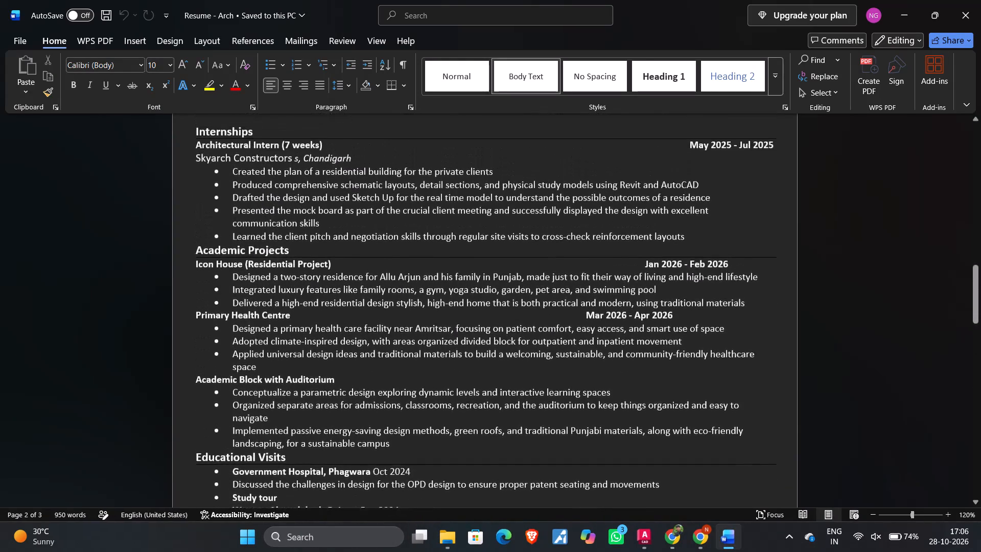
{"action": "scroll", "coordinate": [414, 254], "scroll_direction": "up", "scroll_amount": 1}
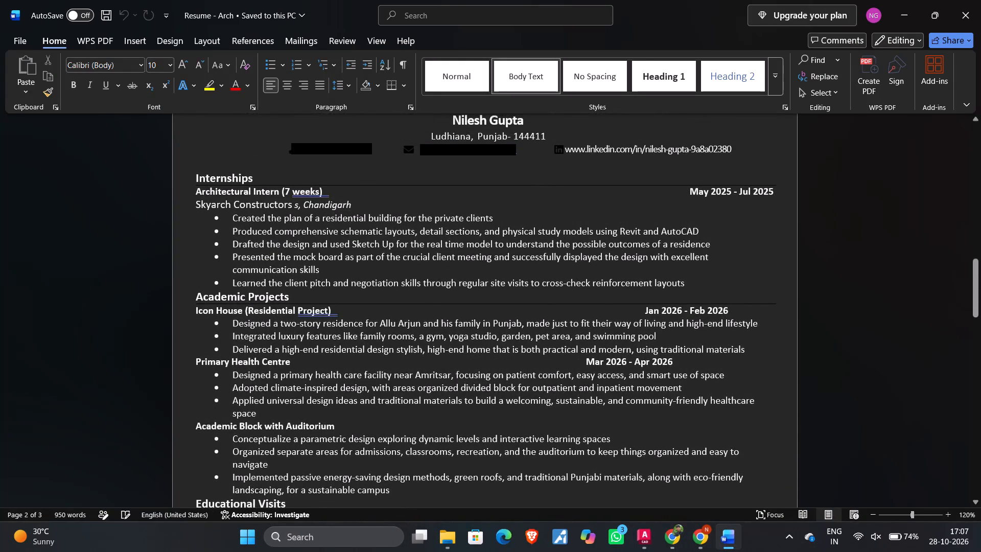
{"action": "scroll", "coordinate": [414, 254], "scroll_direction": "right", "scroll_amount": 1}
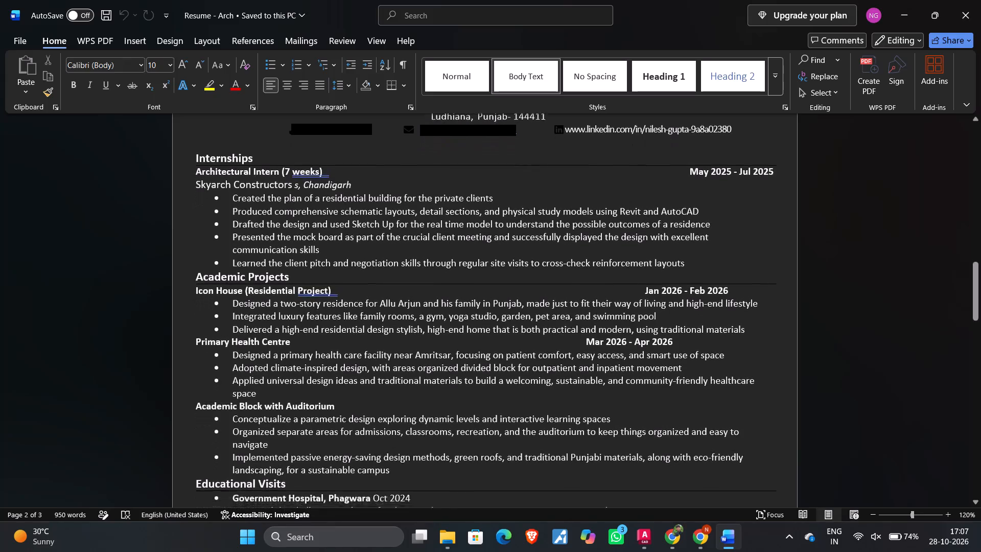
{"action": "scroll", "coordinate": [414, 254], "scroll_direction": "right", "scroll_amount": 1}
{"action": "scroll", "coordinate": [414, 254], "scroll_direction": "down", "scroll_amount": 1}
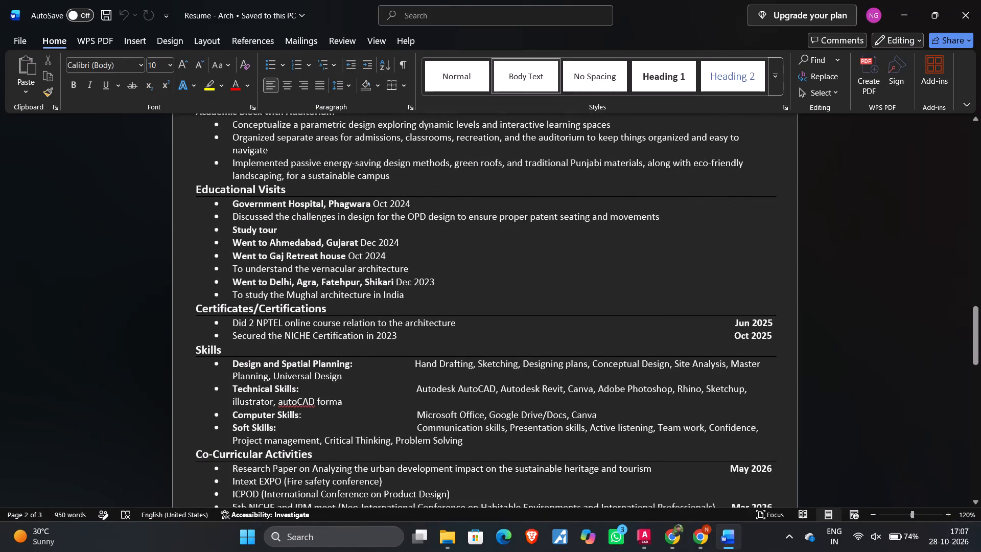
{"action": "scroll", "coordinate": [414, 254], "scroll_direction": "up", "scroll_amount": 1}
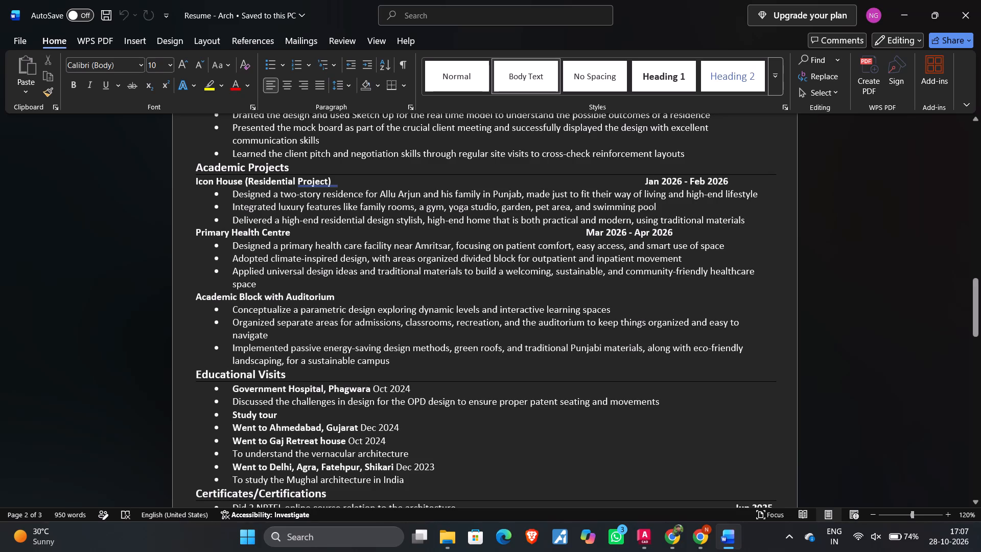
{"action": "left_click", "coordinate": [980, 0]}
Close the Chrome window with the Canva CV, the sem 7 folder window, and the Chrome window with ChatGPT.
{"action": "left_click", "coordinate": [717, 535]}
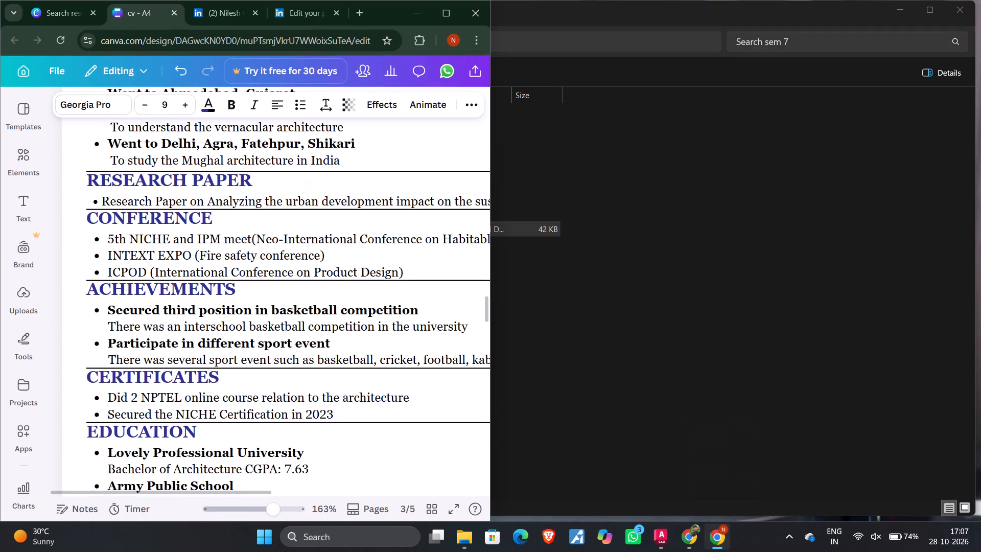
{"action": "left_click", "coordinate": [483, 13]}
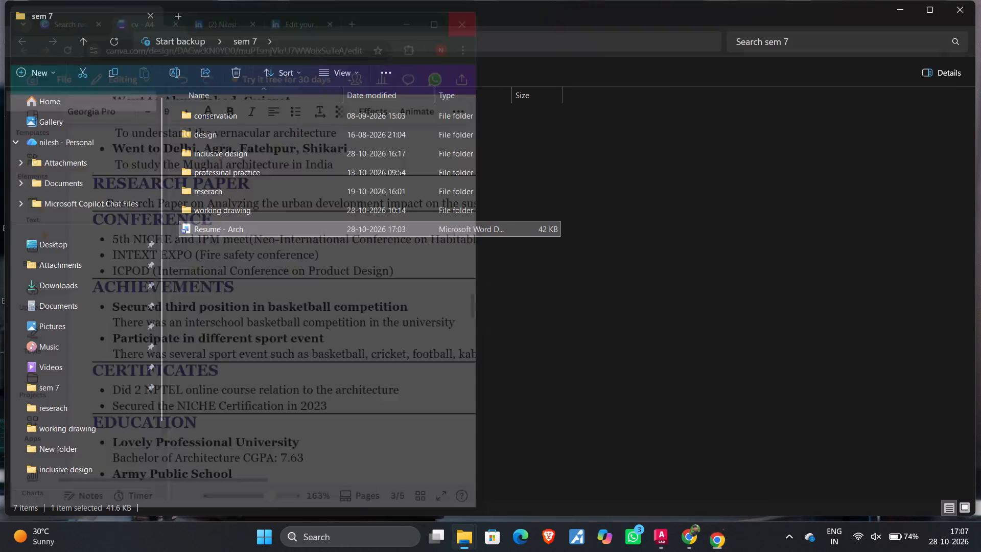
{"action": "left_click", "coordinate": [960, 13]}
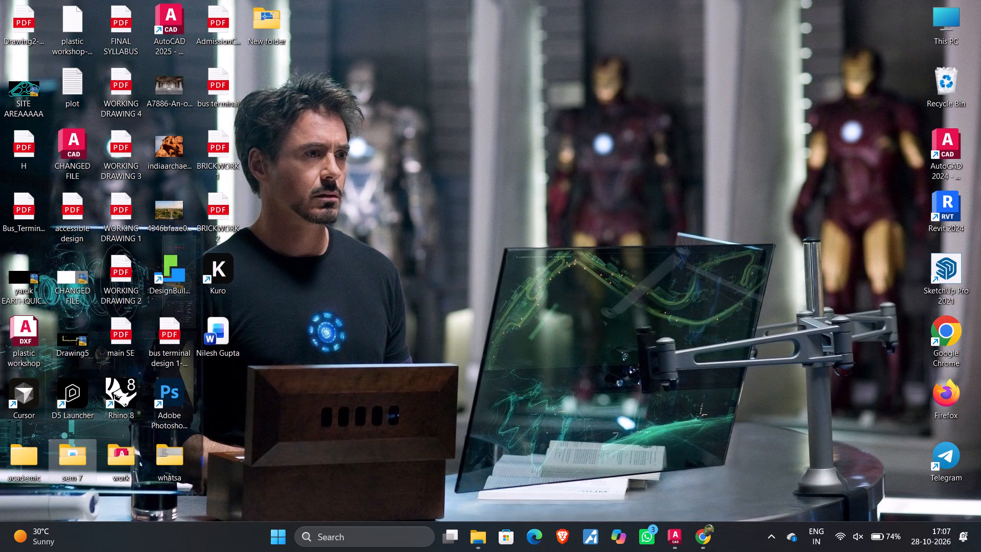
{"action": "left_click", "coordinate": [708, 545]}
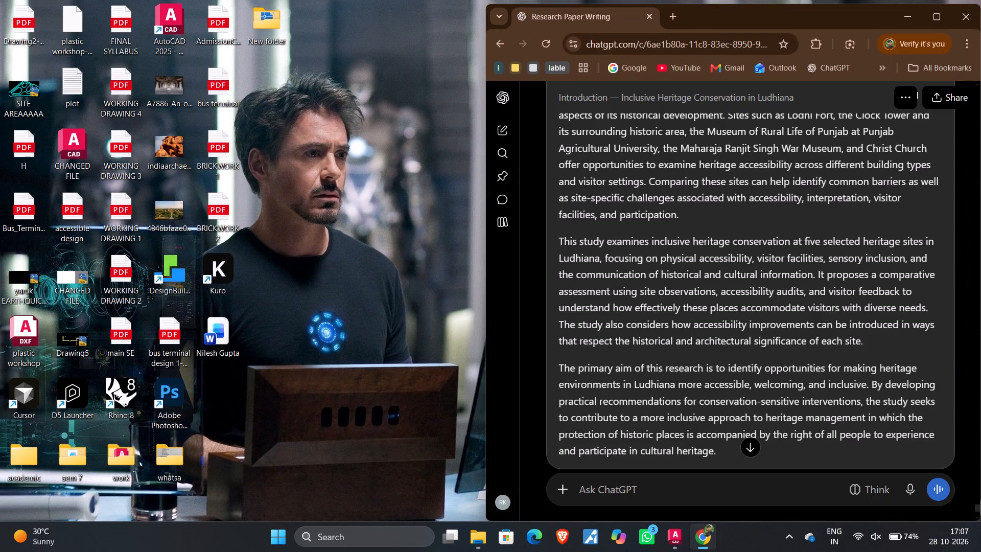
{"action": "left_click", "coordinate": [961, 16]}
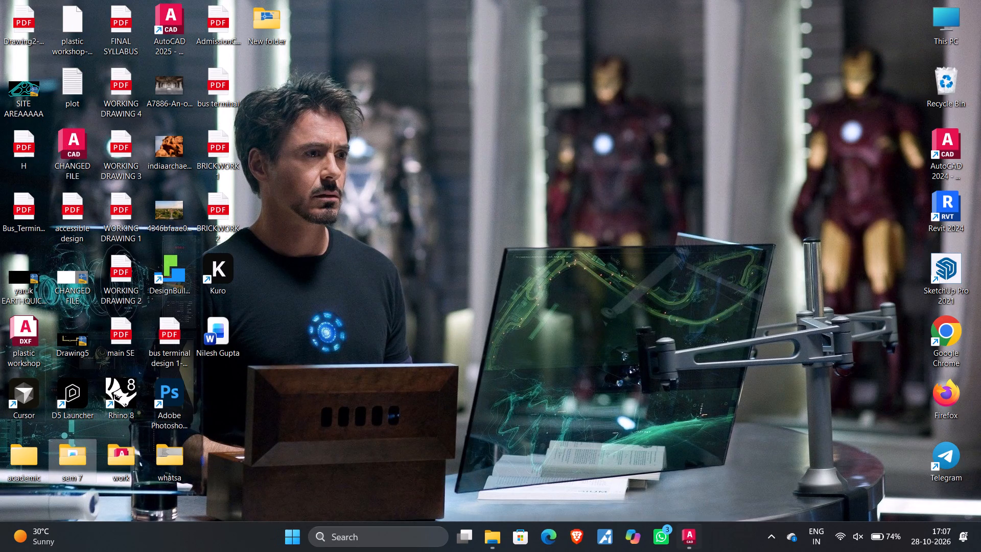
Close AutoCAD, saving the changes to the drawing "bus terminal design 1.dwg".
{"action": "left_click", "coordinate": [685, 540]}
{"action": "left_click", "coordinate": [974, 3]}
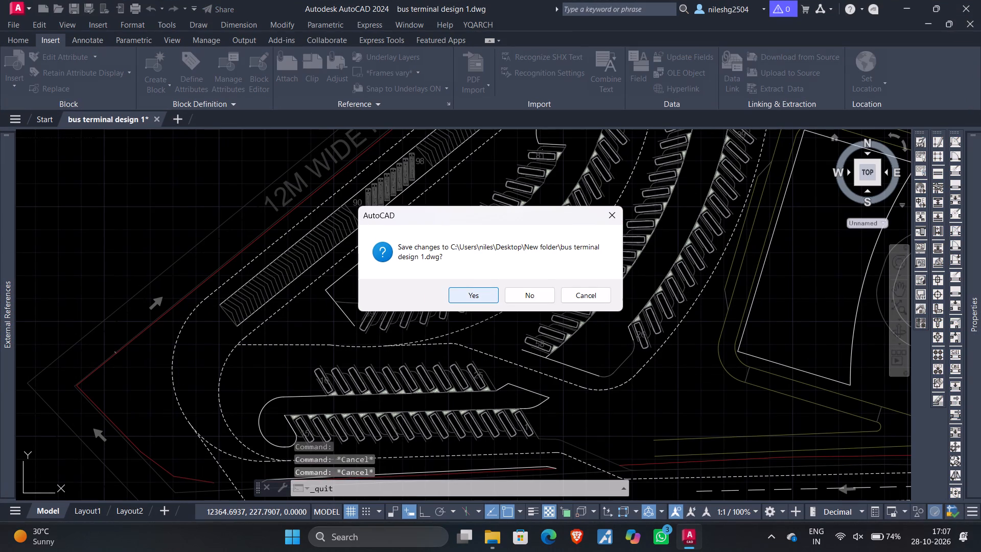
{"action": "left_click", "coordinate": [460, 292]}
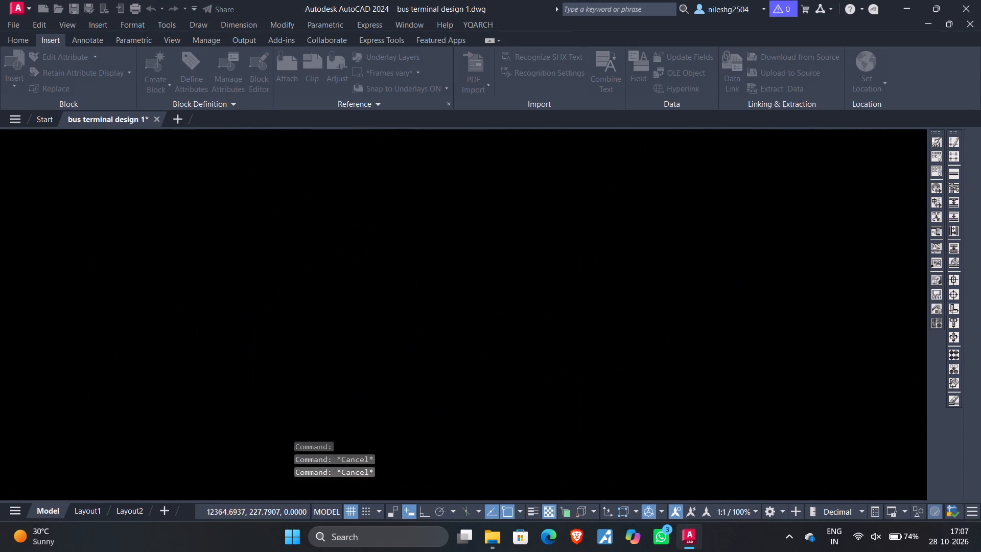
{"action": "left_click", "coordinate": [970, 6]}
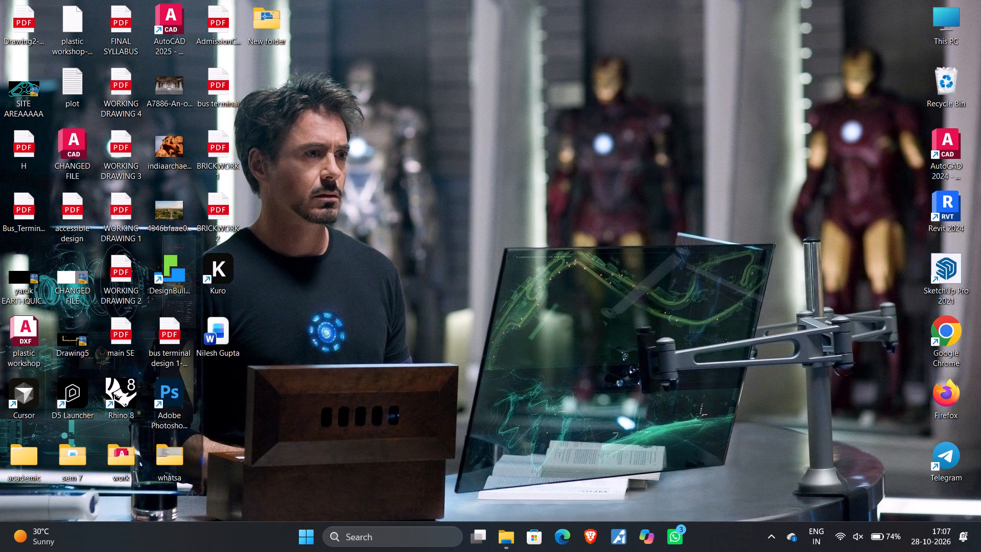
Bring up the Windows system quick links, which include the shutdown and sign-out options.
{"action": "key", "text": "super+x"}
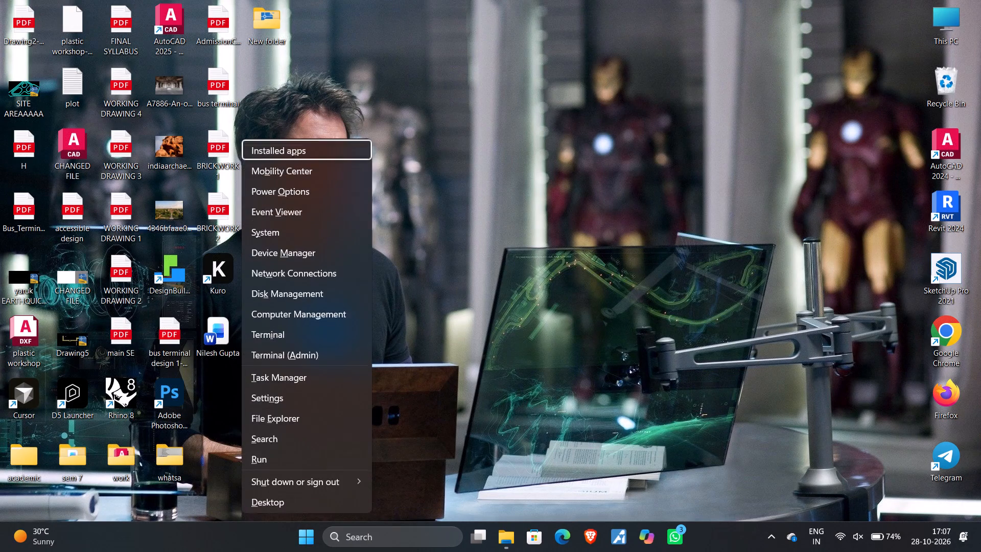